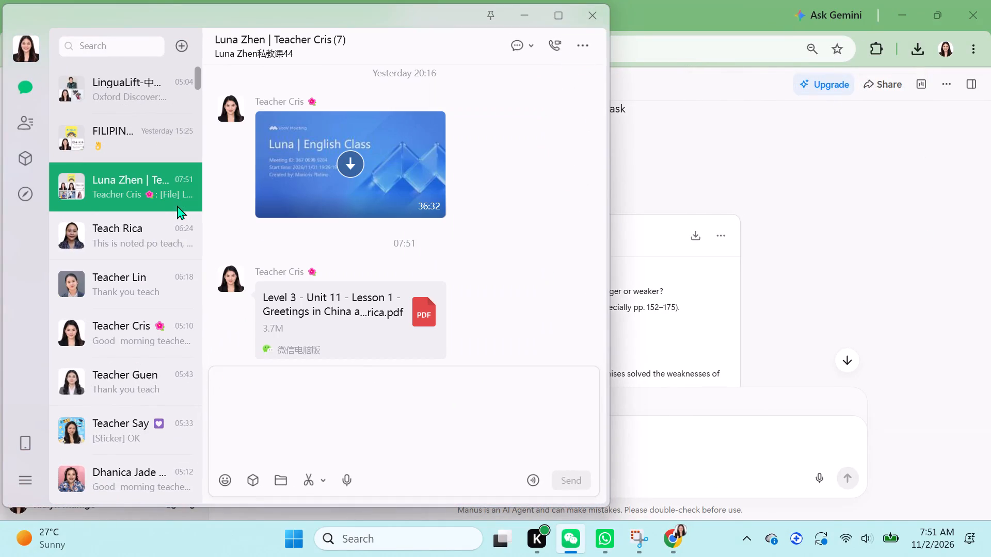
Switch from the WeChat chats back to the Manus lesson plan task in Chrome.
scroll(87, 177, "up", 4)
left_click(824, 143)
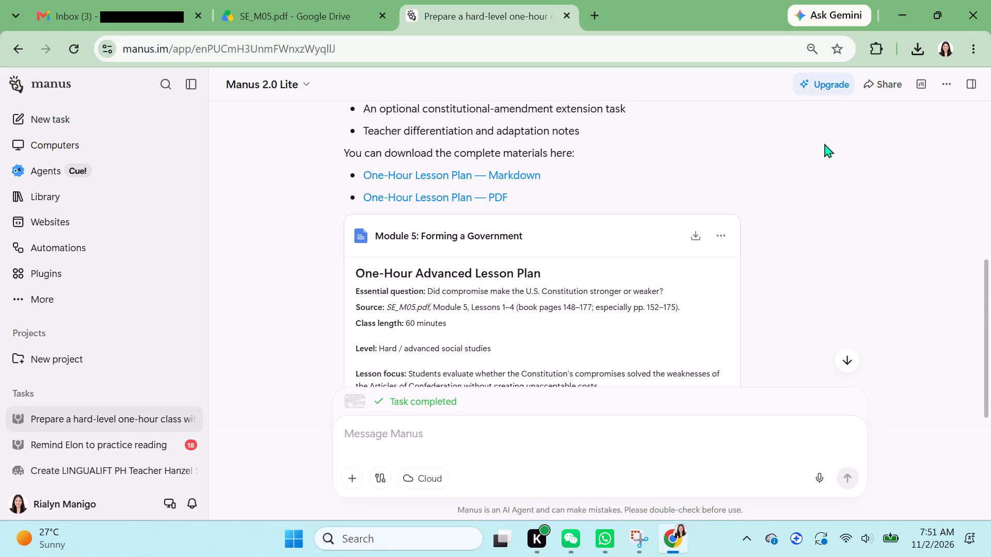
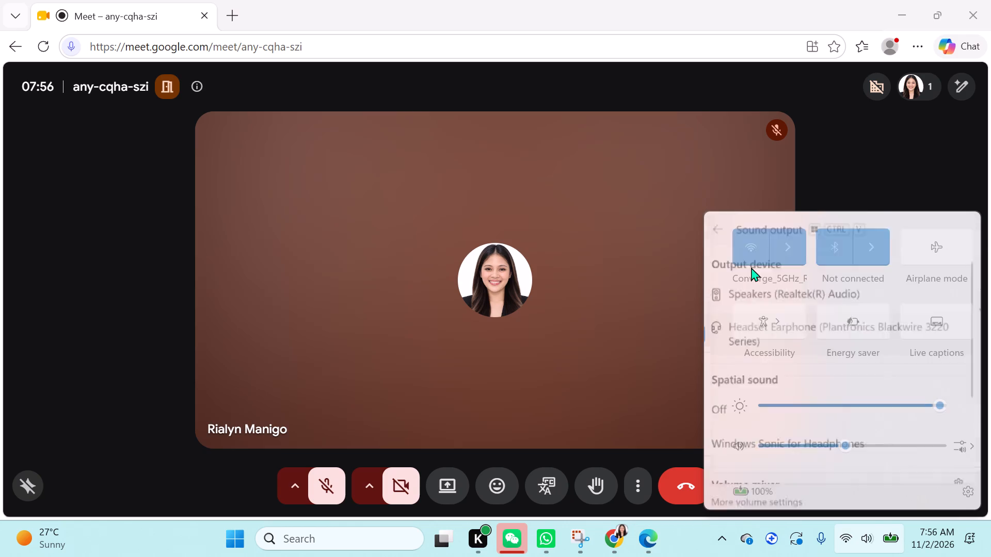
Lower the system sound volume and return to the meeting view.
left_click(798, 442)
left_click(686, 534)
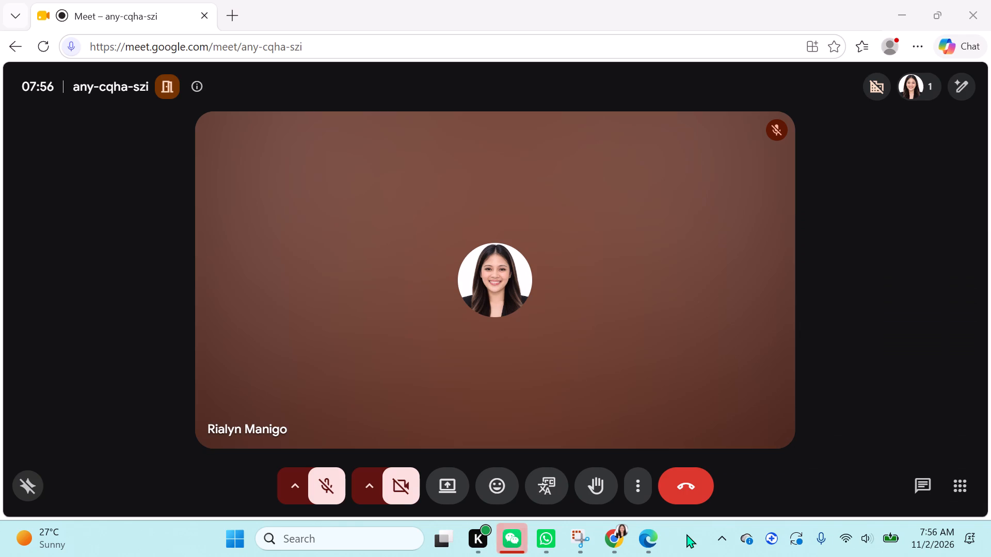
Switch to the WeChat window with the class group chats.
left_click(515, 532)
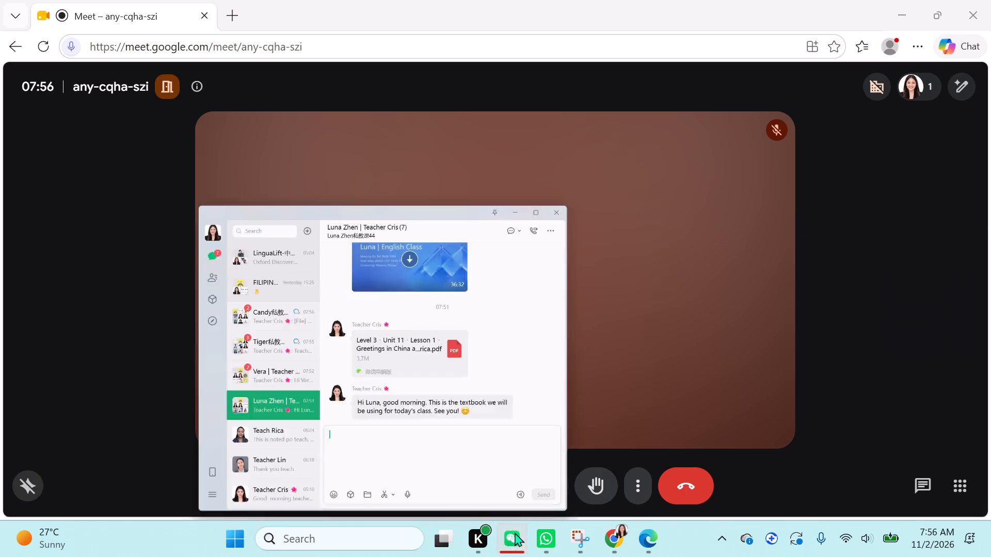
Switch to Weixin and check the newest messages in the unread Candy, Tiger and Vera class group chats.
left_click(138, 177)
left_click(143, 224)
left_click(143, 266)
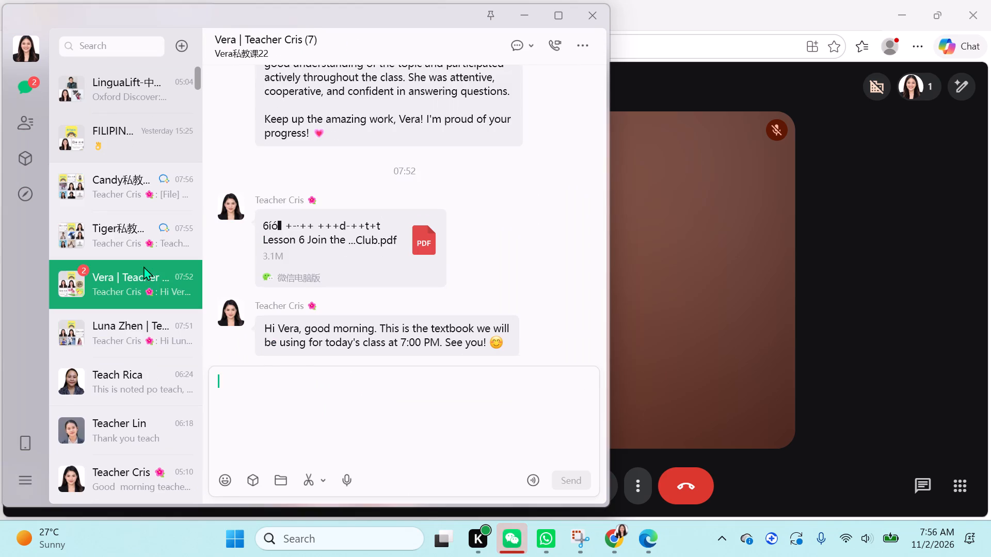
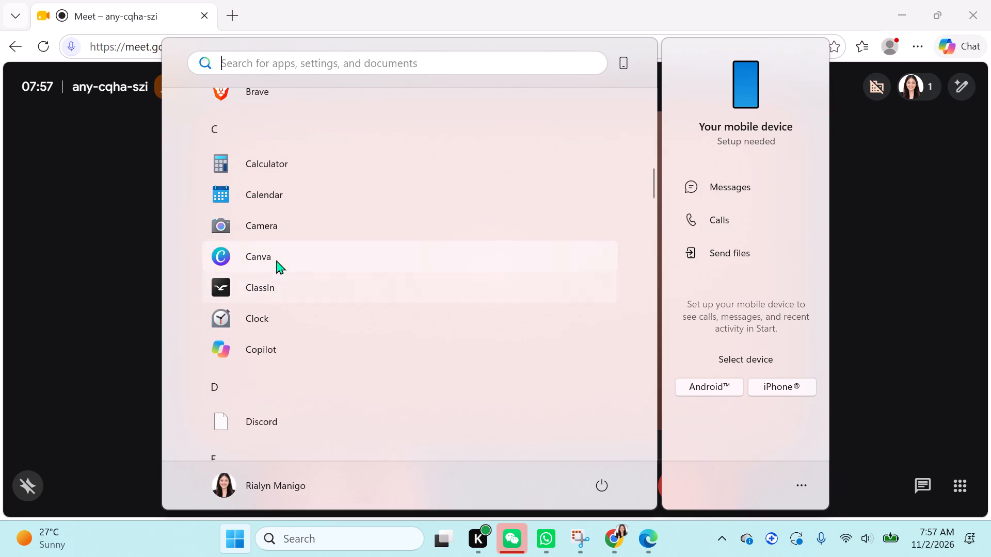
Switch to Canva, maximize its window and create a new blank whiteboard with the templates side panel collapsed.
left_click(276, 260)
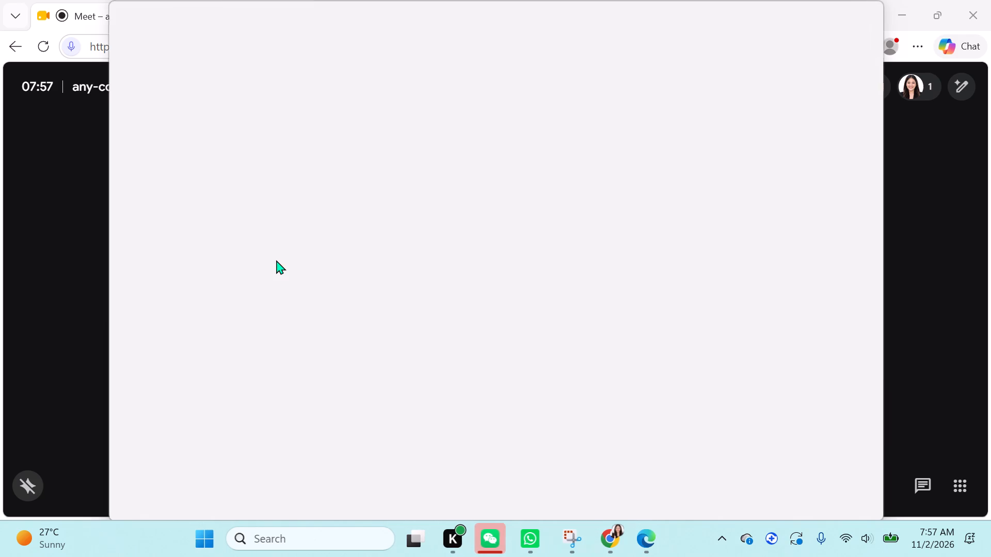
left_click(829, 17)
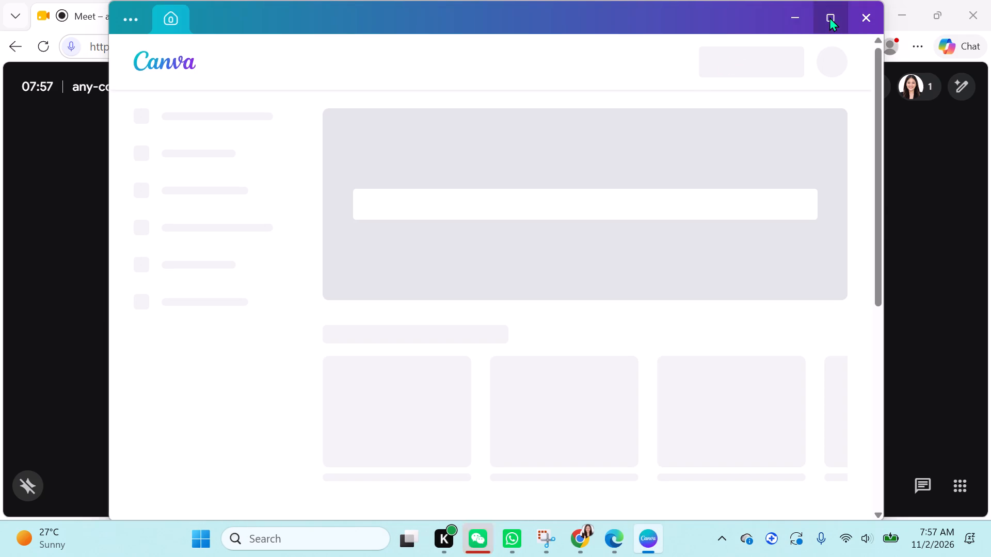
left_click(218, 18)
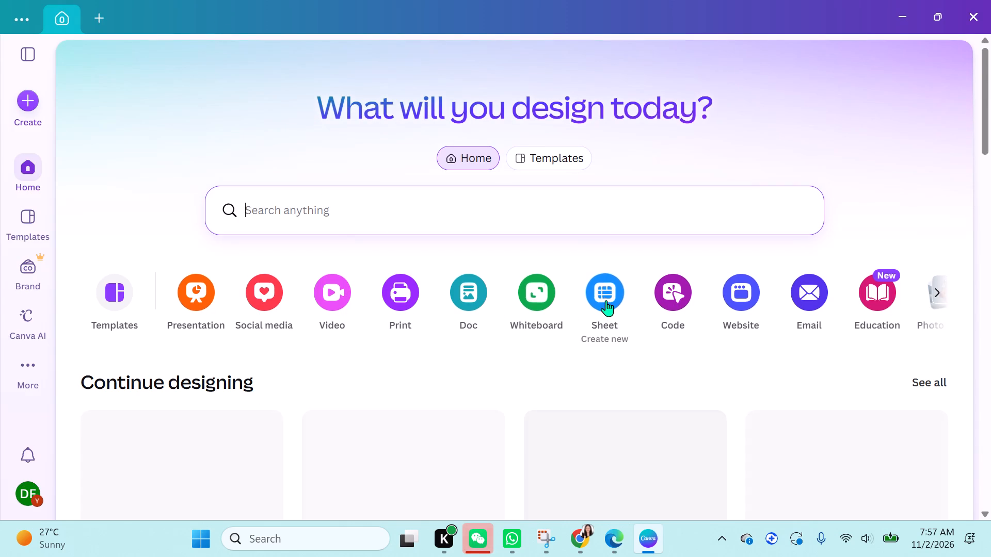
left_click(531, 299)
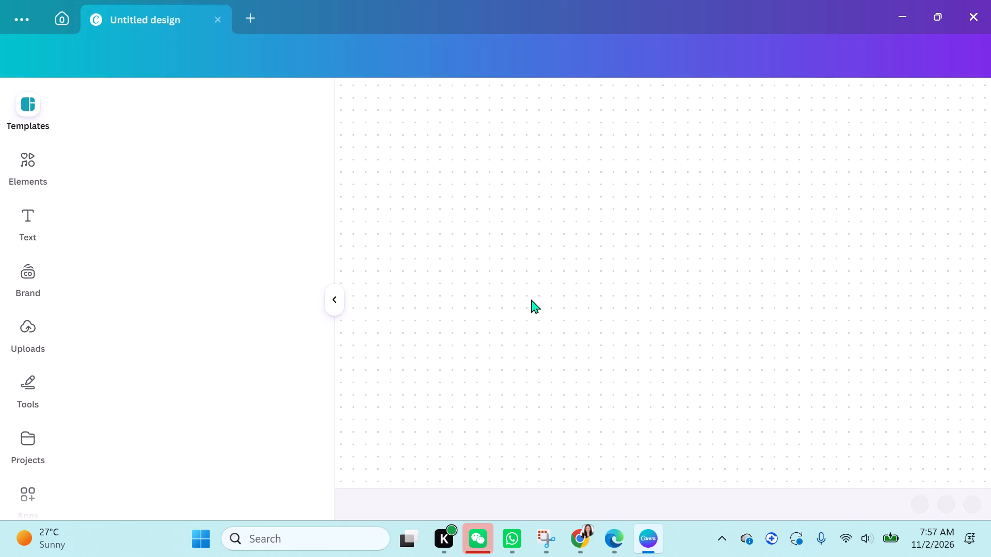
left_click(531, 299)
left_click(331, 300)
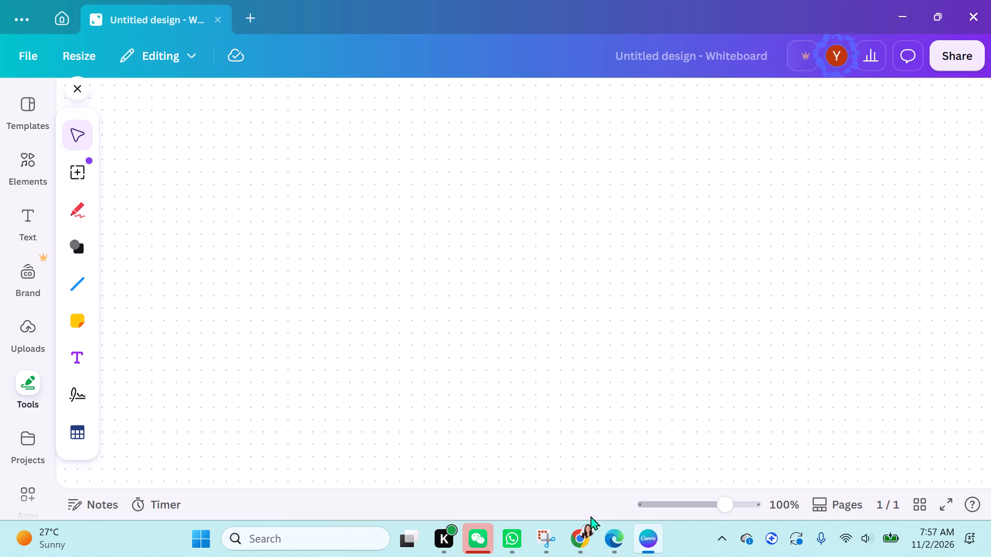
Open File Explorer to access the computer's files.
left_click(200, 540)
left_click(534, 306)
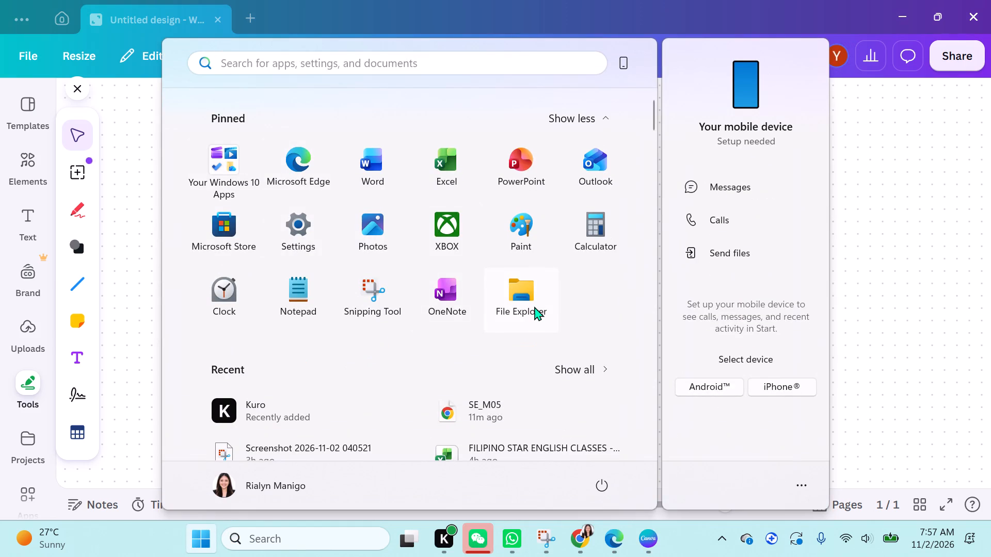
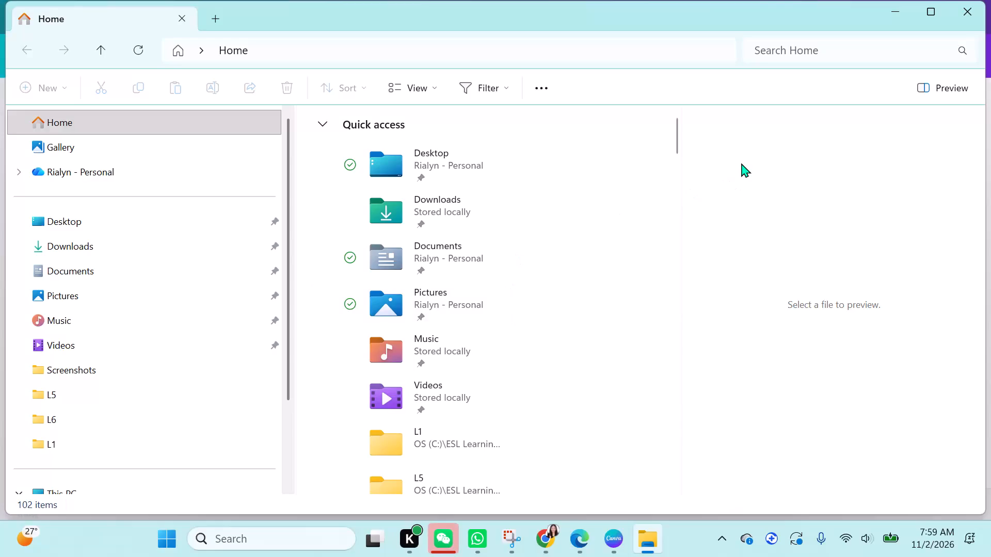
Minimize the File Explorer window.
left_click(889, 9)
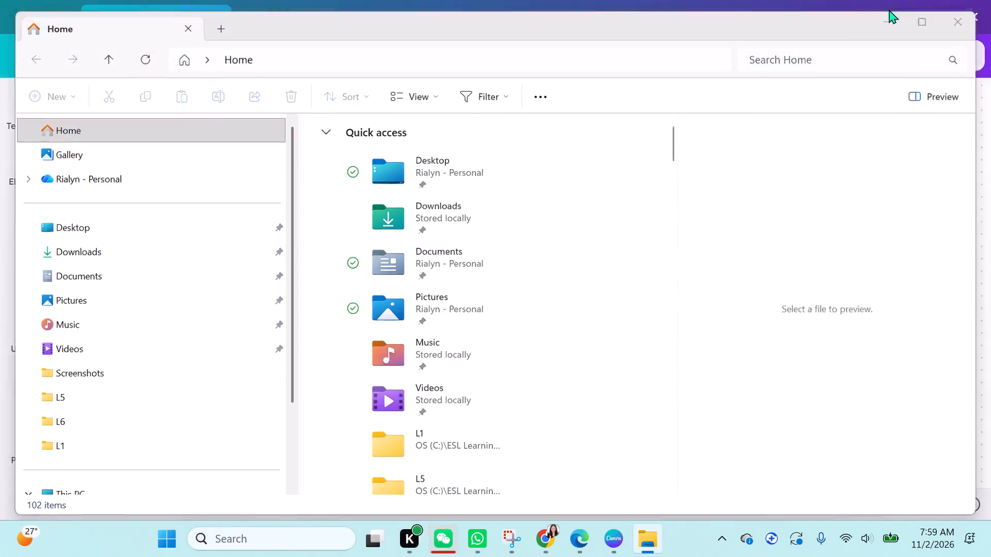
Switch to Weixin and open the unread teacher and student class chats one after another, including the newest ones from 07:58 and 07:59.
left_click(448, 544)
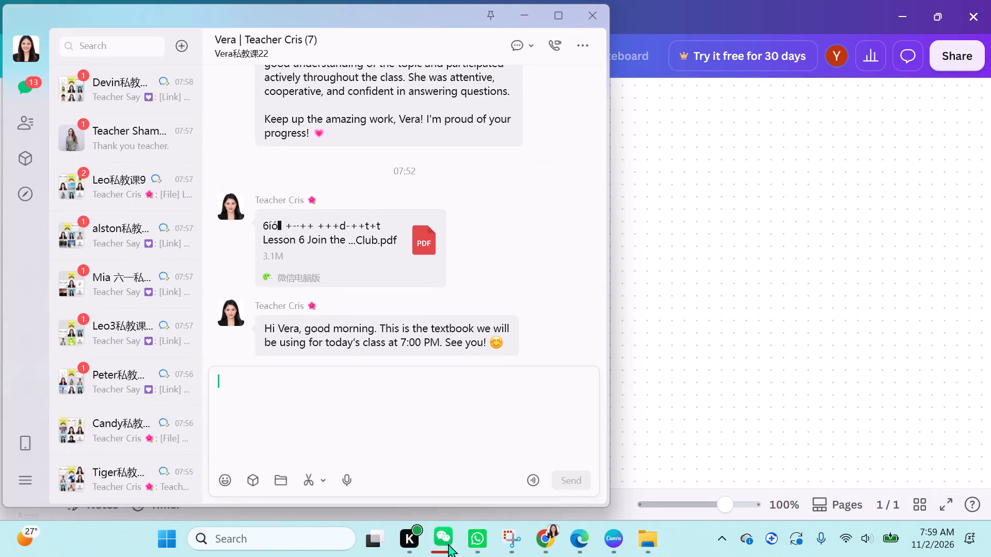
left_click(135, 126)
left_click(138, 96)
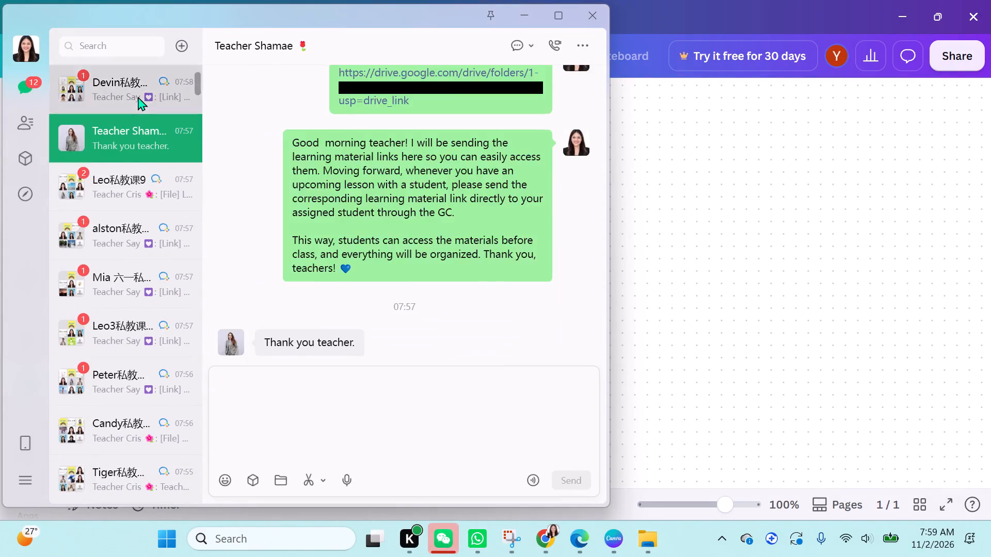
left_click(140, 179)
left_click(132, 225)
left_click(124, 276)
left_click(120, 334)
left_click(122, 378)
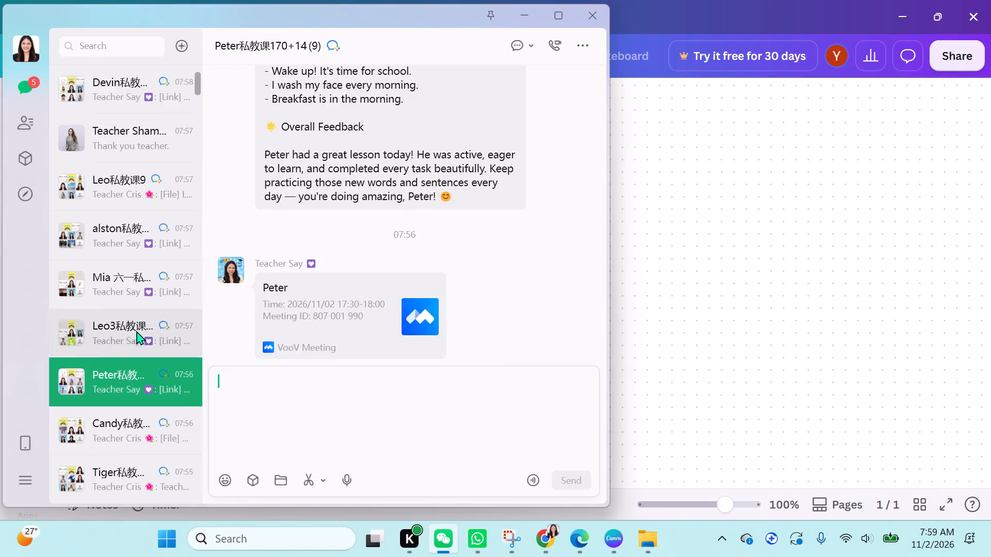
scroll(150, 153, "up", 4)
left_click(149, 123)
left_click(142, 169)
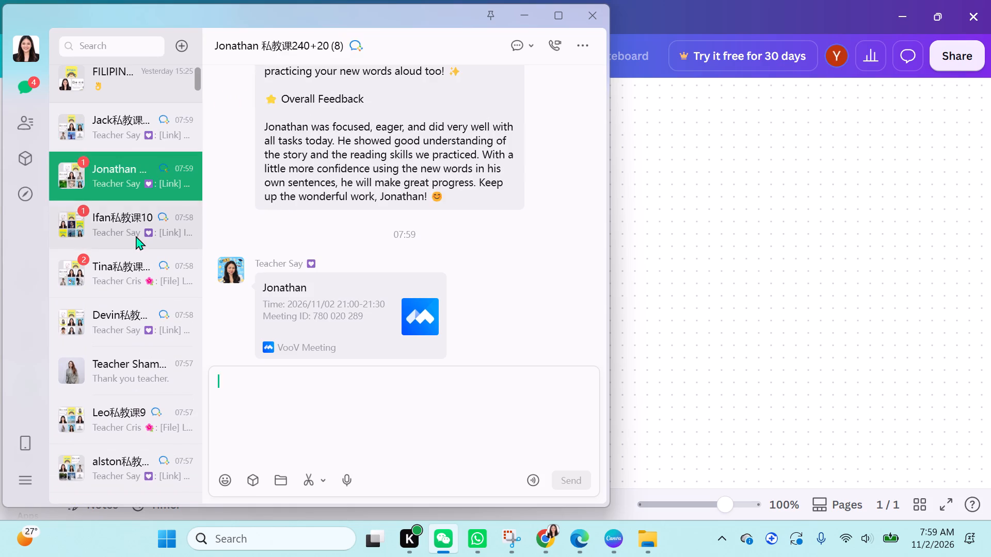
left_click(136, 236)
left_click(134, 287)
scroll(126, 227, "up", 5)
Switch back to the blank Canva whiteboard.
left_click(767, 179)
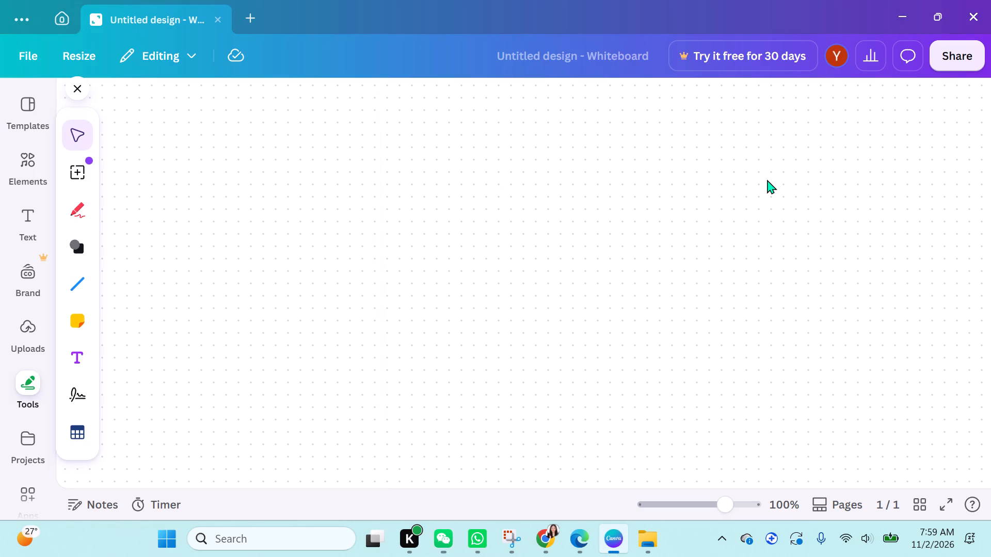
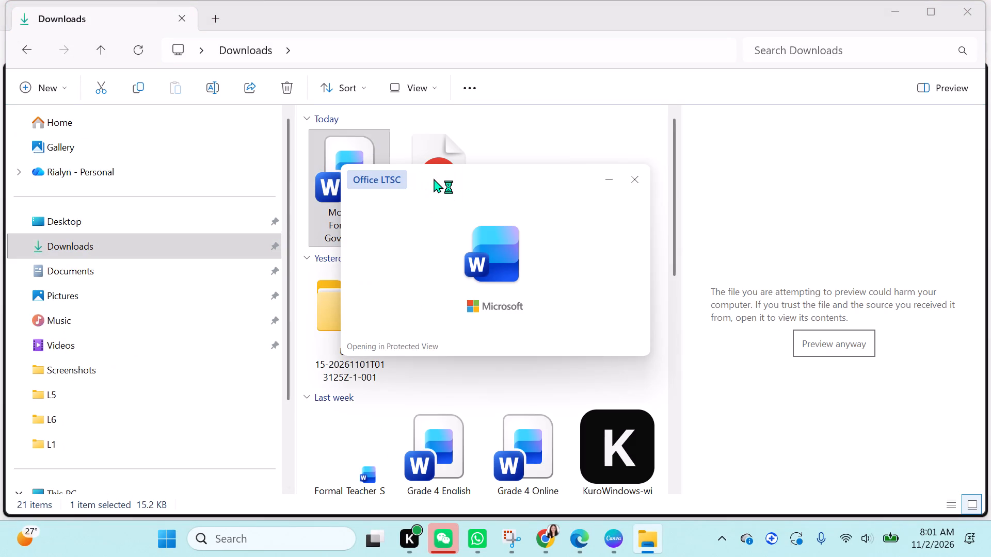
Switch to the blank Canva whiteboard and upload SE_M05.pdf from the Downloads folder.
left_click(759, 170)
left_click(588, 532)
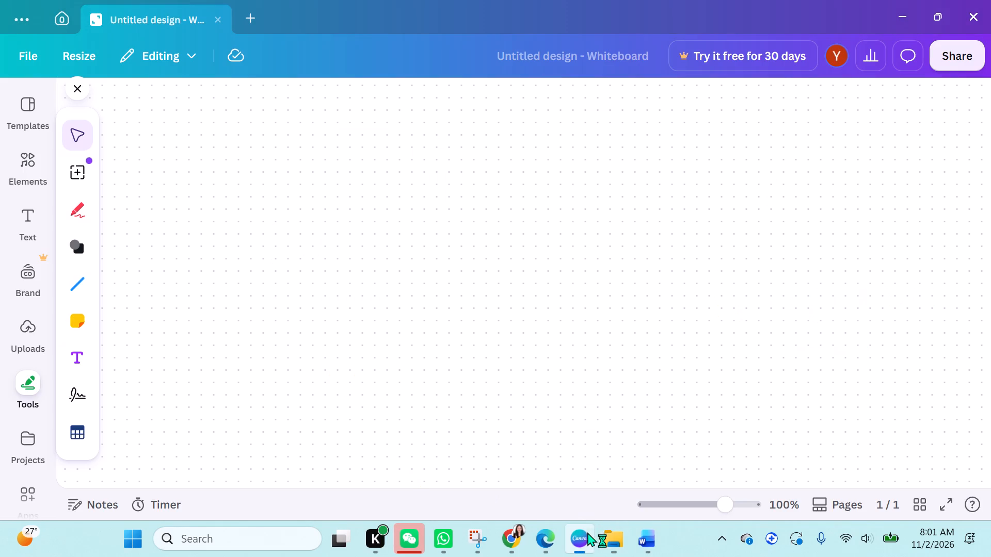
left_click(32, 325)
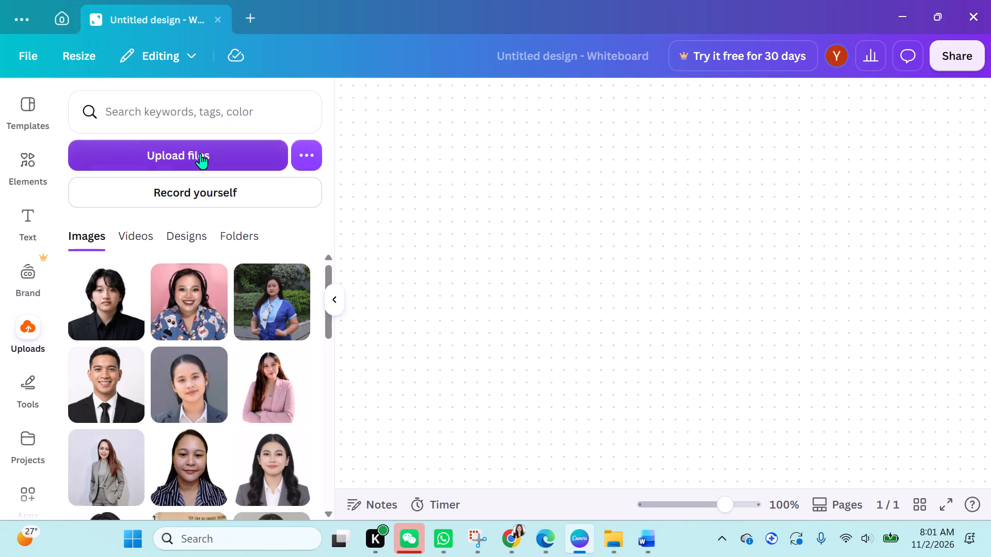
left_click(200, 153)
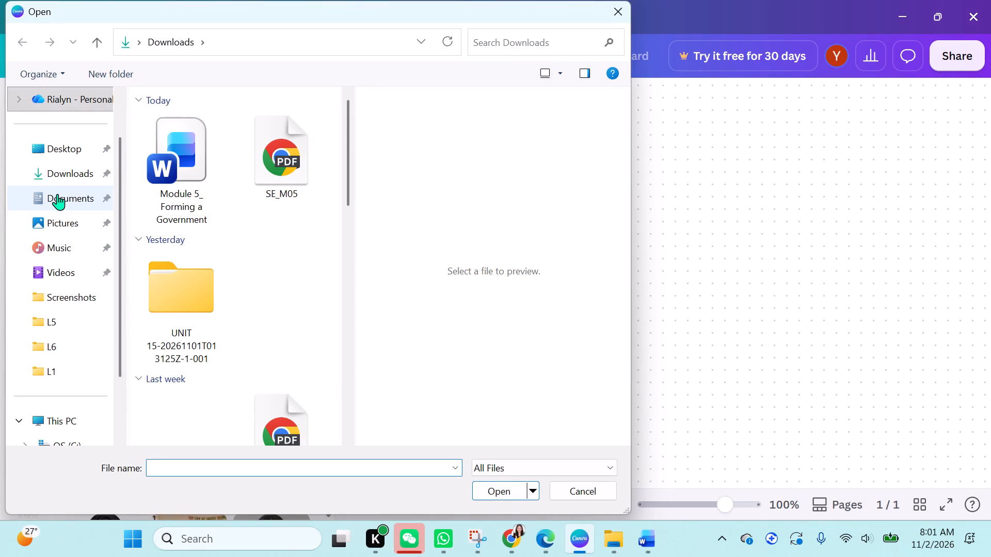
left_click(58, 194)
left_click(59, 175)
left_click(289, 170)
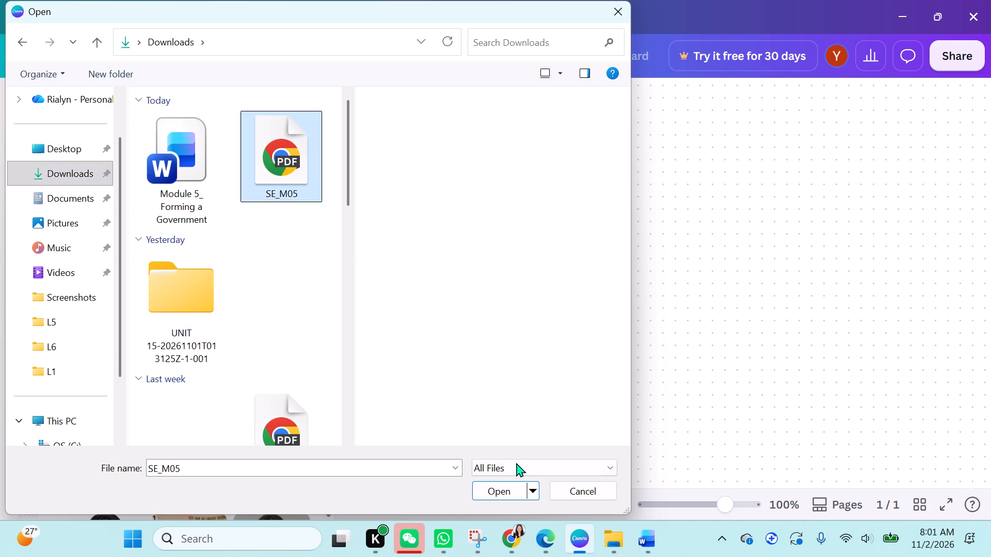
left_click(520, 482)
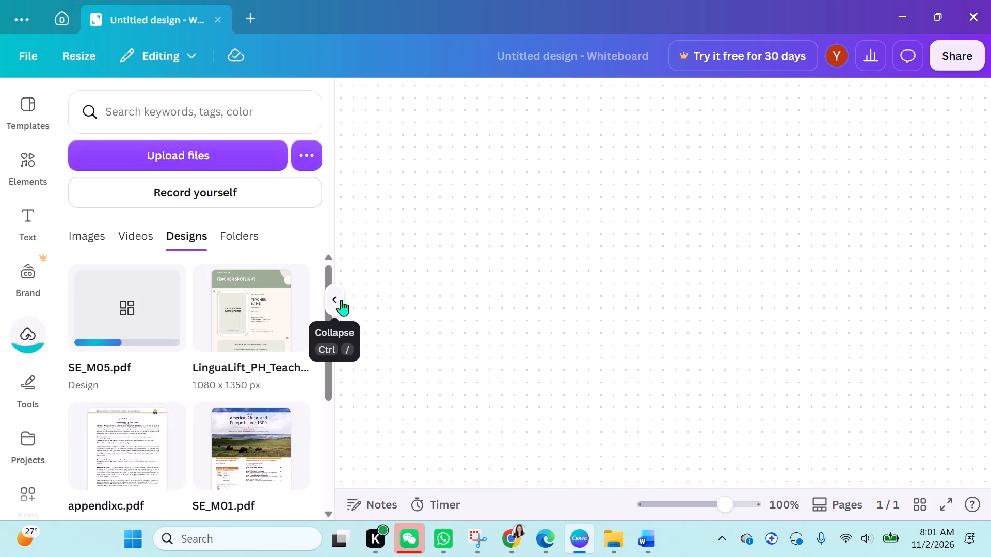
Switch to Weixin and open the unread Leo3 and Peter class chats, including the newest Leo3 message.
left_click(417, 535)
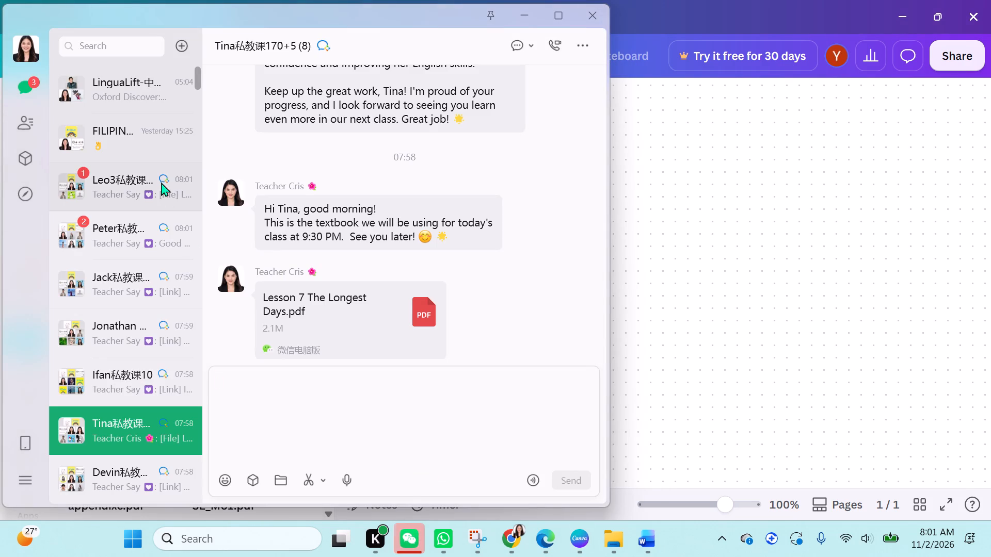
left_click(161, 182)
left_click(153, 219)
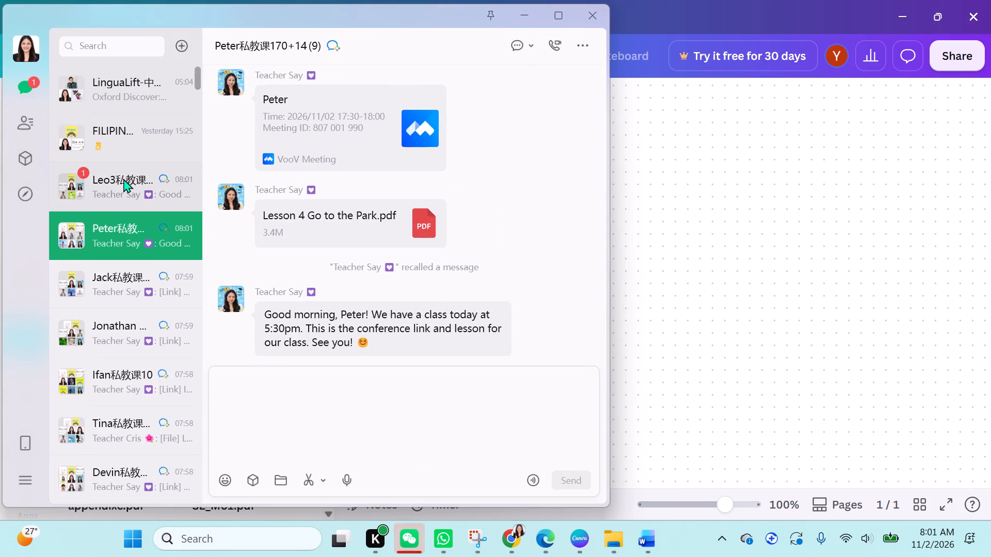
left_click(123, 178)
Return to the Canva whiteboard and open the uploaded SE_M05.pdf design to list its pages.
left_click(690, 201)
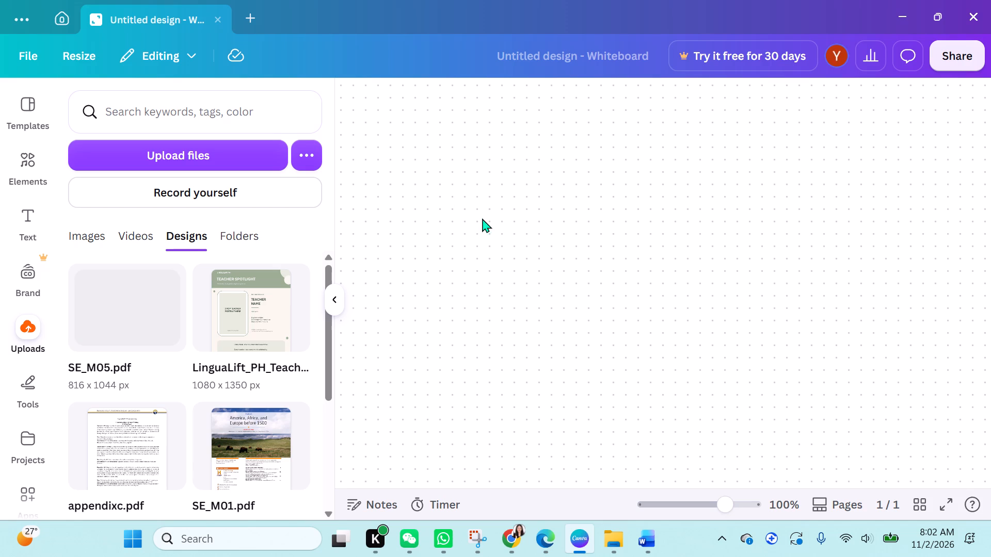
left_click(128, 302)
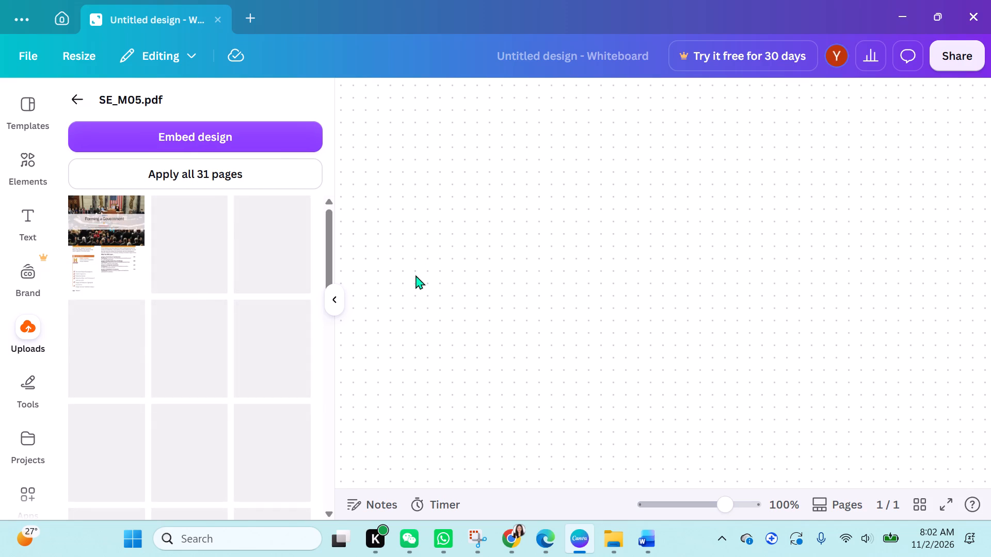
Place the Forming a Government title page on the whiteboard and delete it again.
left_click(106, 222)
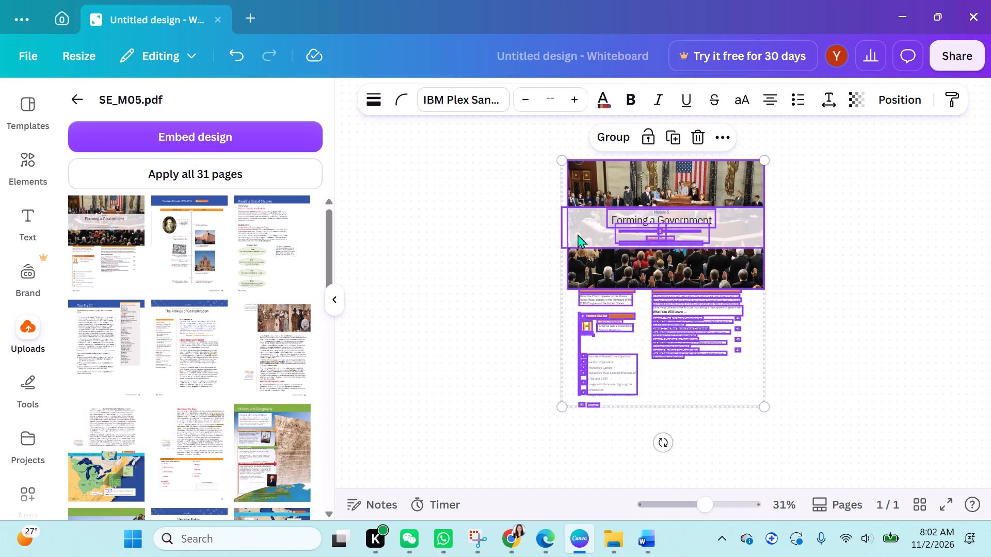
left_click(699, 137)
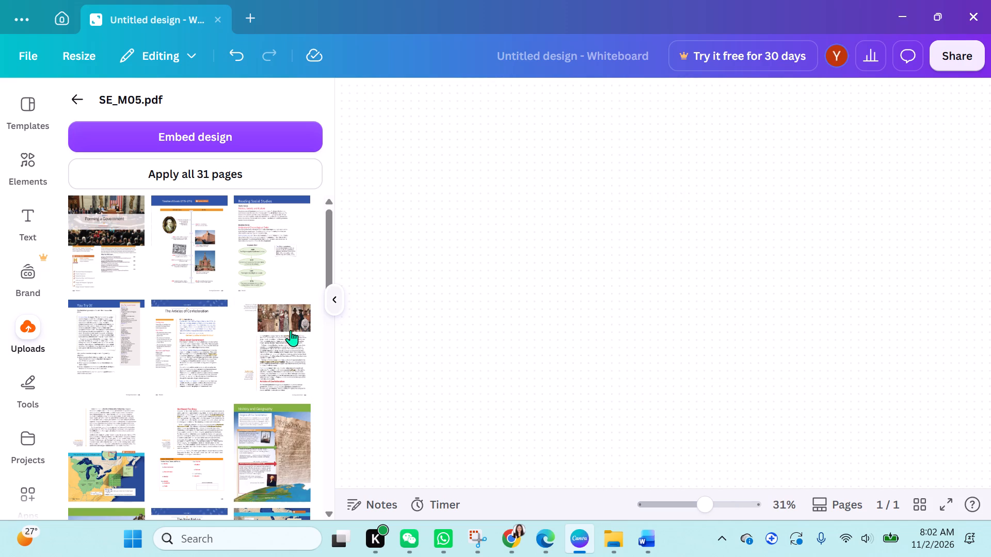
Add the Articles of Confederation page from SE_M05.pdf to the whiteboard.
left_click(194, 334)
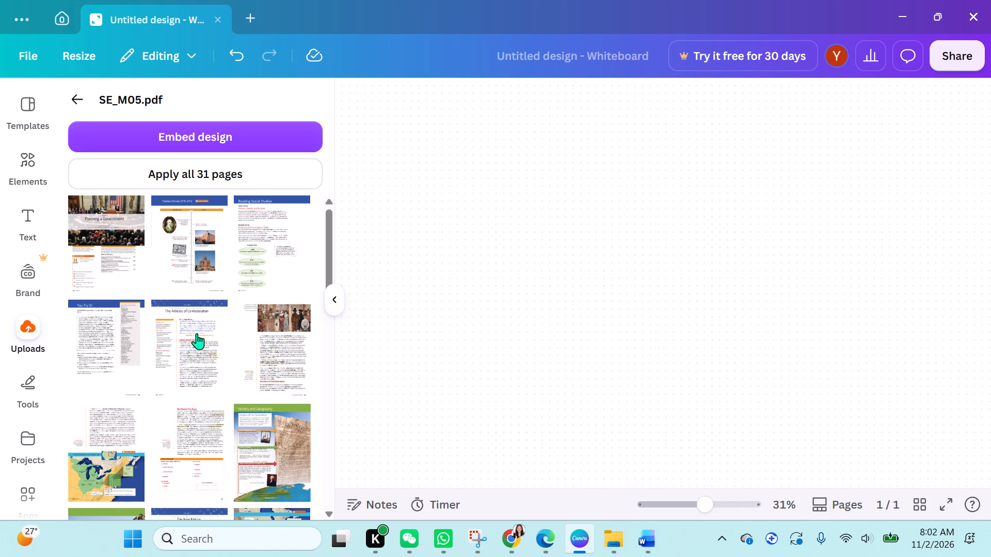
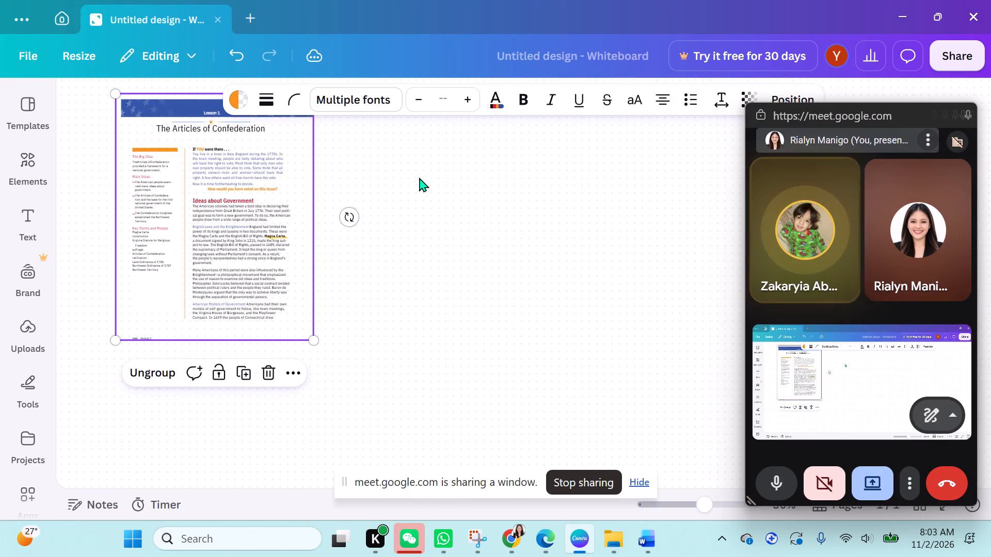
Enlarge the Articles of Confederation page proportionally on the whiteboard to about three times its placed size, keeping its top-left corner fixed.
left_click(261, 239)
left_click_drag(313, 339, 682, 556)
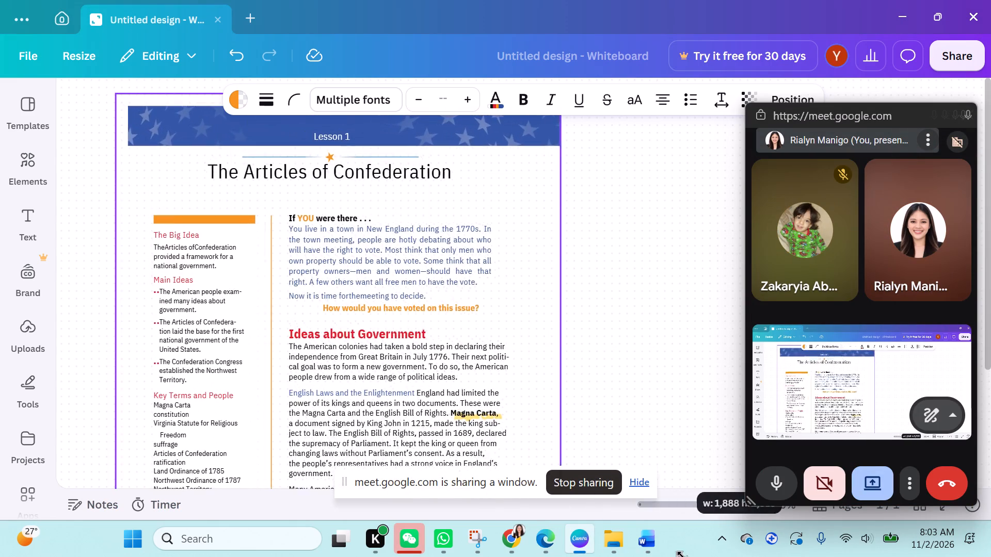
left_click_drag(682, 556, 709, 551)
scroll(621, 216, "down", 1)
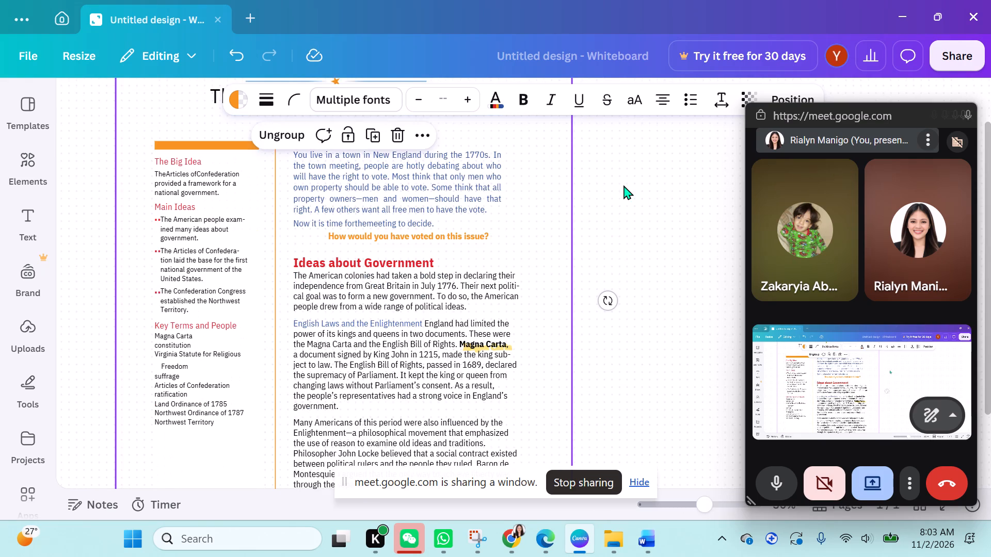
left_click(624, 185)
left_click(423, 210)
scroll(542, 219, "down", 4)
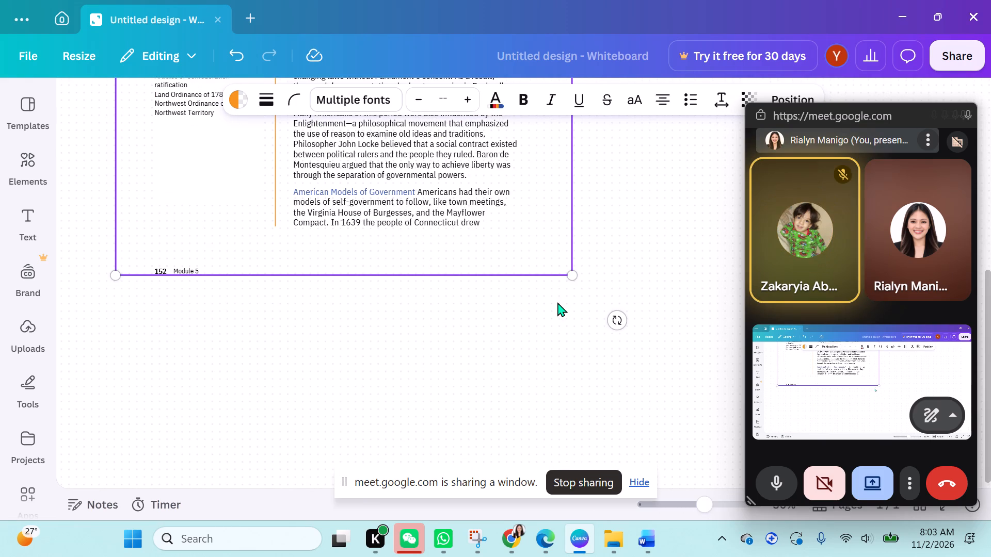
left_click_drag(571, 275, 701, 476)
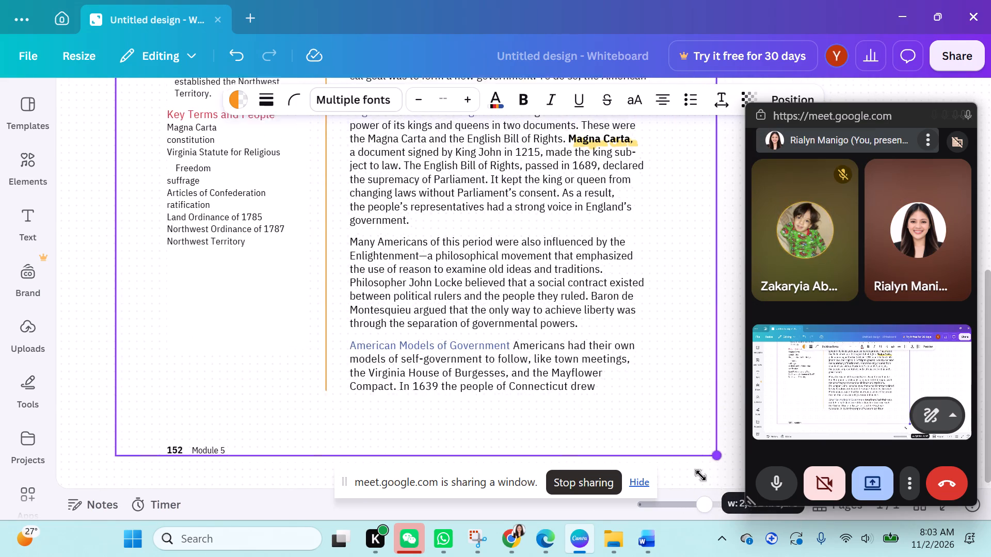
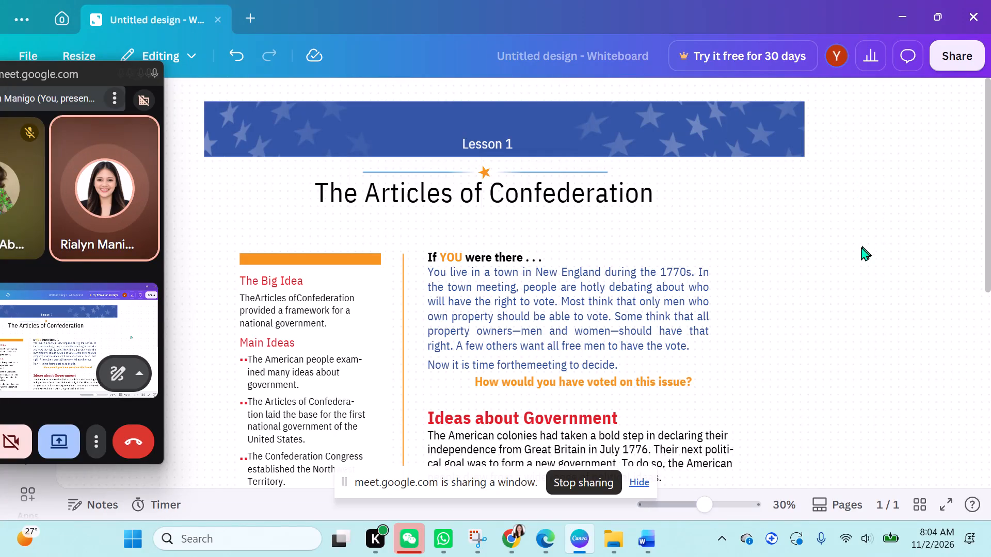
Nudge the Articles of Confederation page slightly up and left, and enlarge it proportionally by about a quarter with its top-left corner fixed.
left_click(369, 276)
left_click_drag(411, 249, 399, 240)
scroll(947, 271, "down", 3)
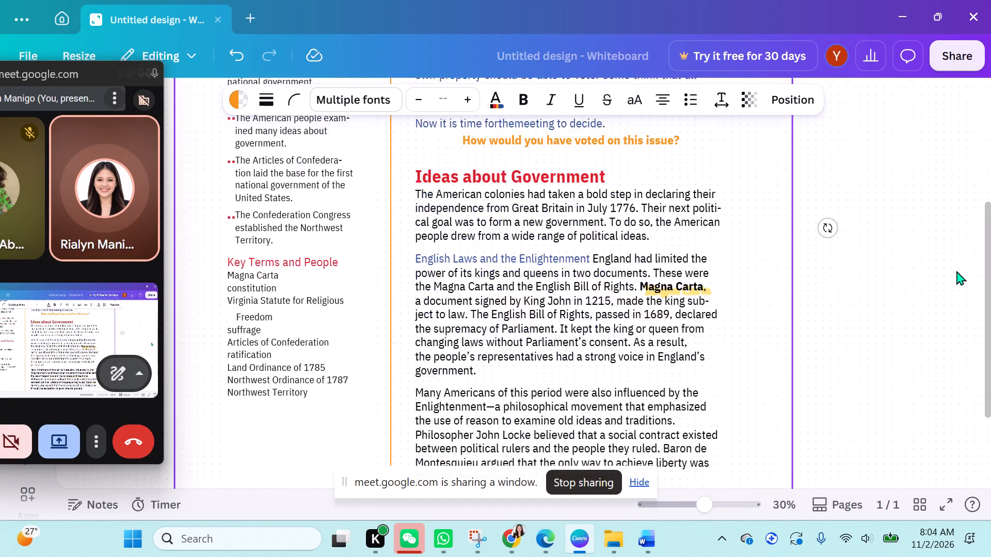
scroll(956, 271, "down", 5)
left_click_drag(793, 230, 902, 341)
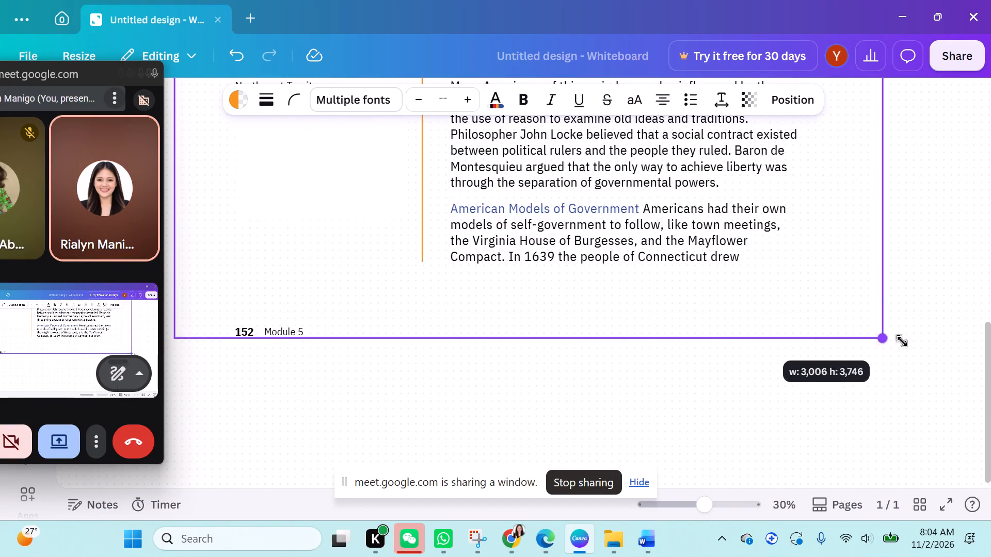
left_click_drag(902, 341, 953, 438)
left_click(786, 465)
scroll(817, 338, "up", 8)
scroll(817, 338, "down", 2)
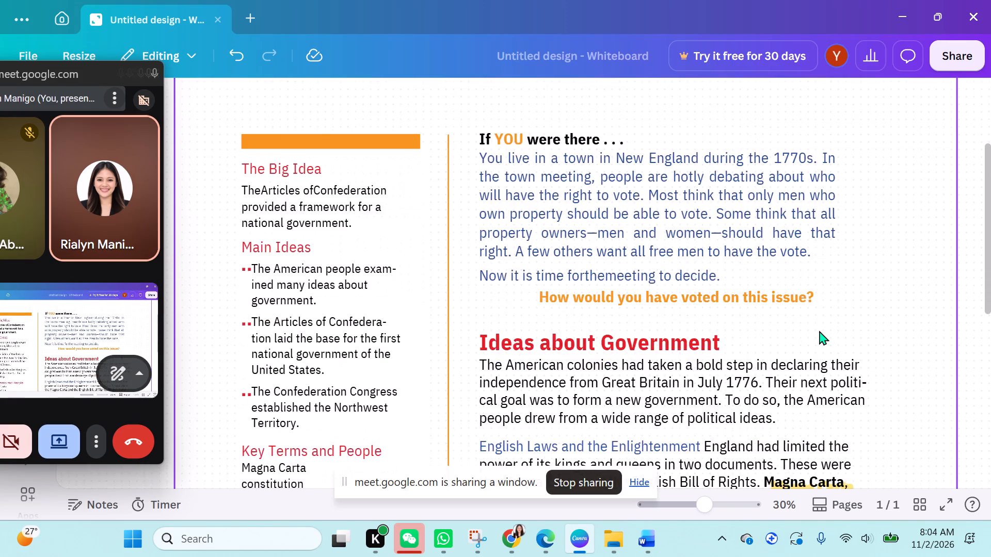
scroll(819, 331, "up", 1)
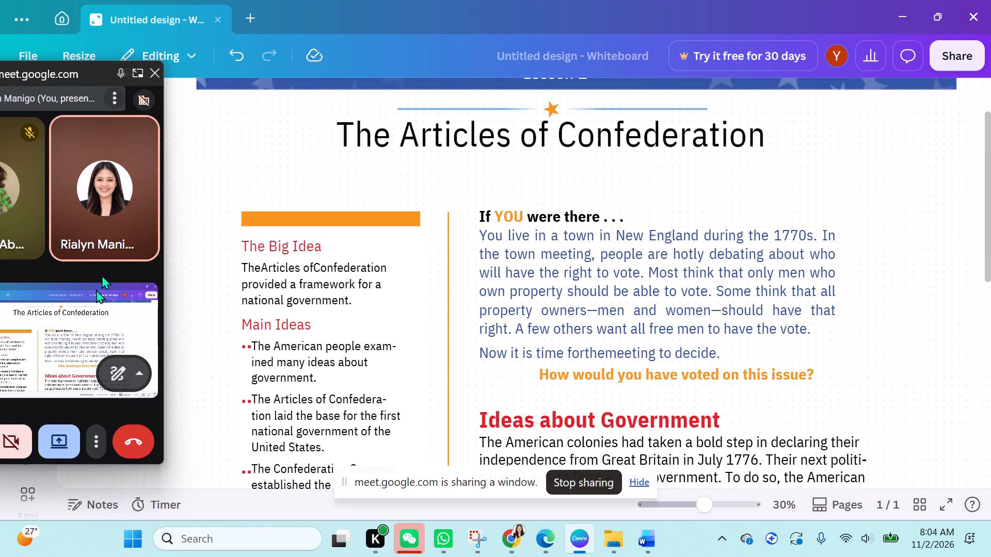
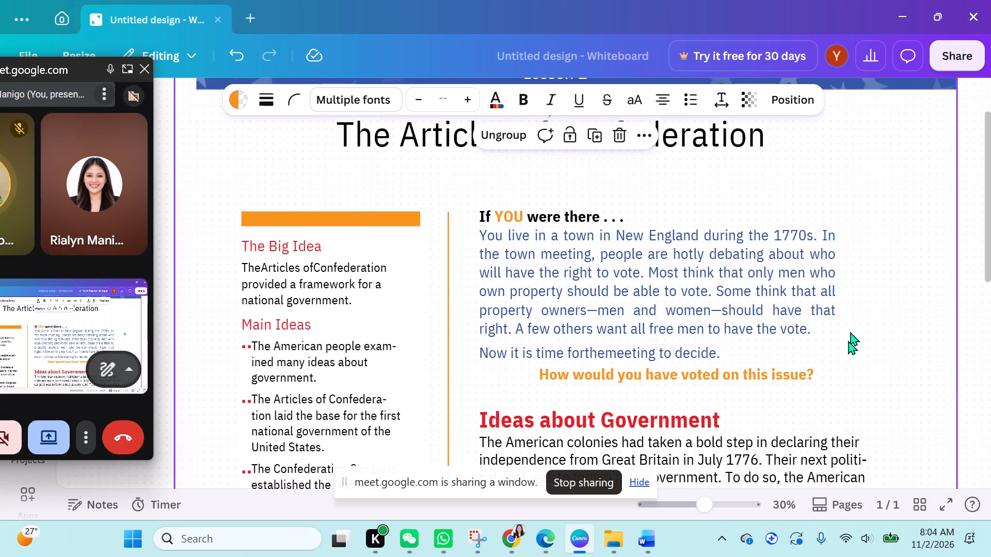
Deselect the Articles of Confederation page on the whiteboard.
left_click(973, 329)
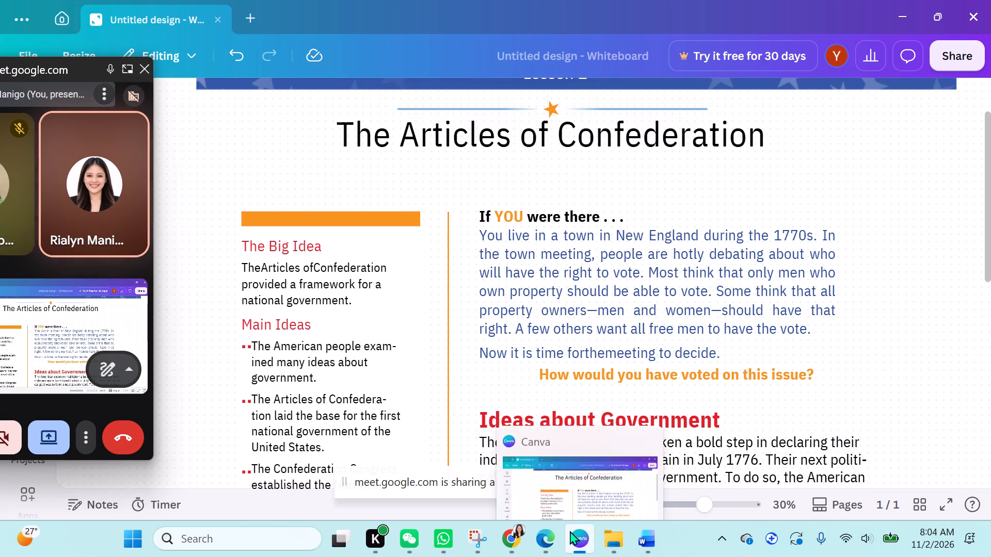
Switch to Word to review the Module 5 lesson plan's learning objectives and success criteria, and return to the Canva whiteboard.
left_click(645, 542)
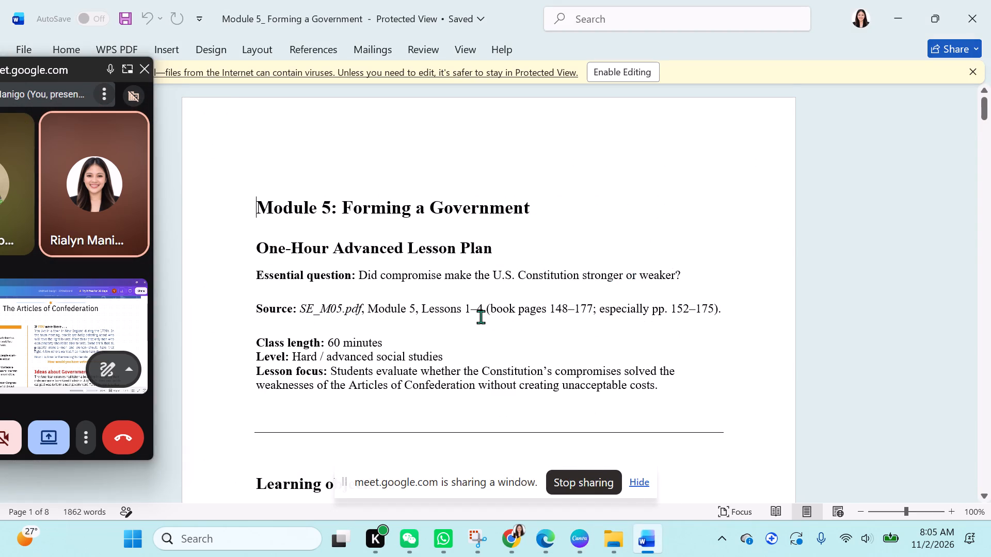
scroll(481, 317, "down", 12)
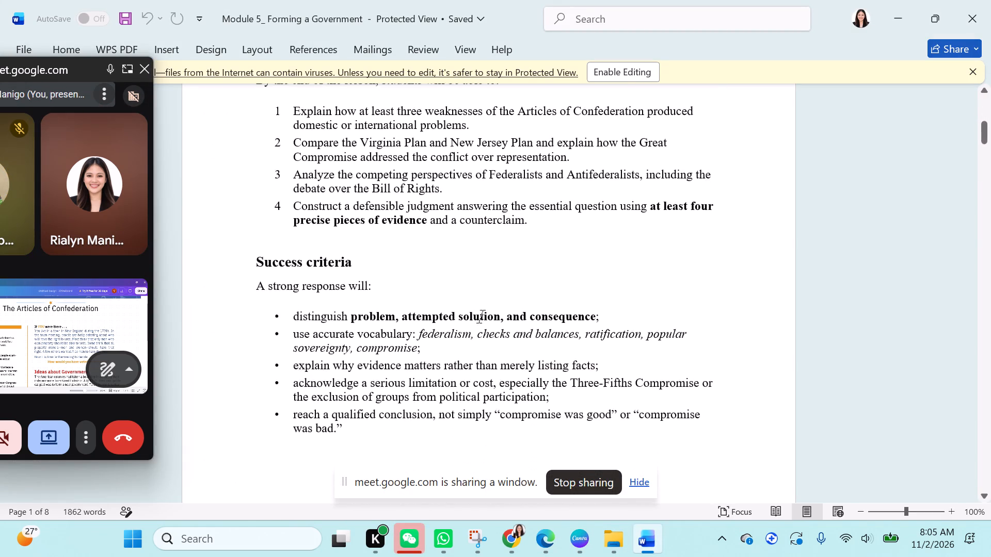
scroll(481, 317, "down", 1)
scroll(802, 278, "up", 1)
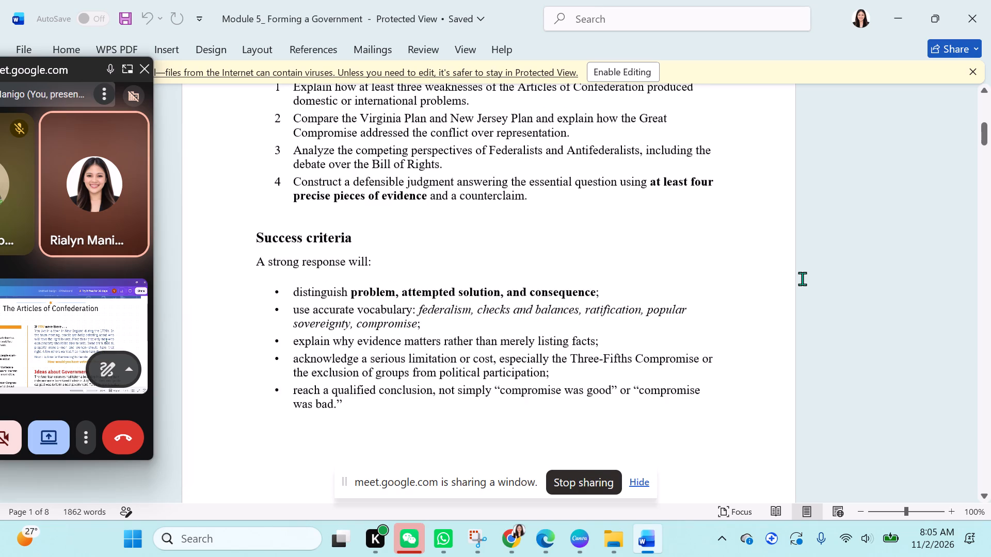
scroll(802, 278, "up", 4)
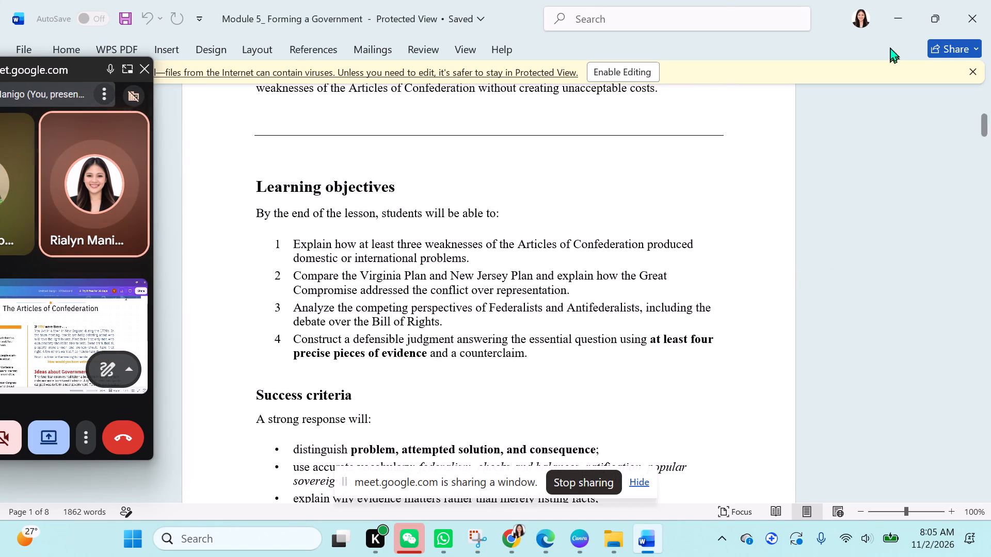
left_click(896, 18)
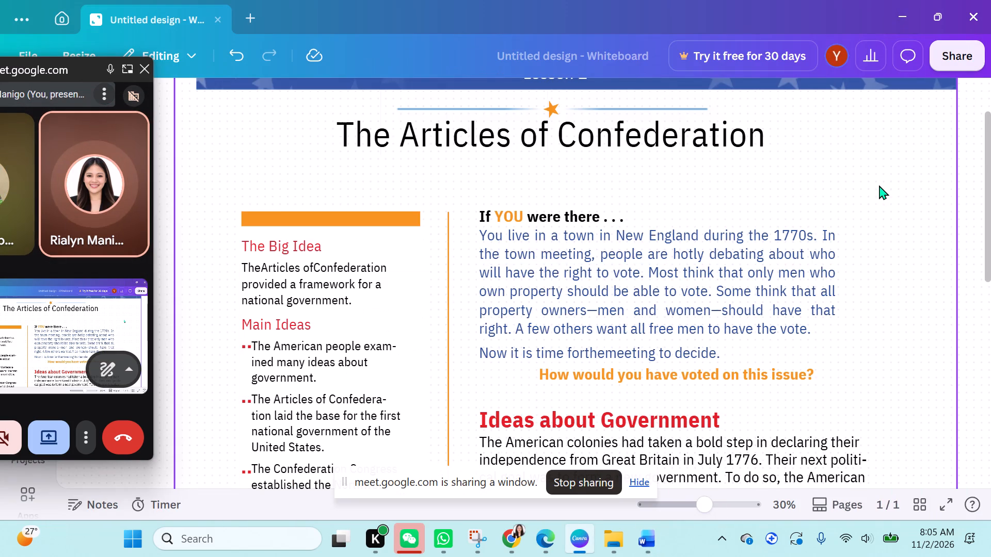
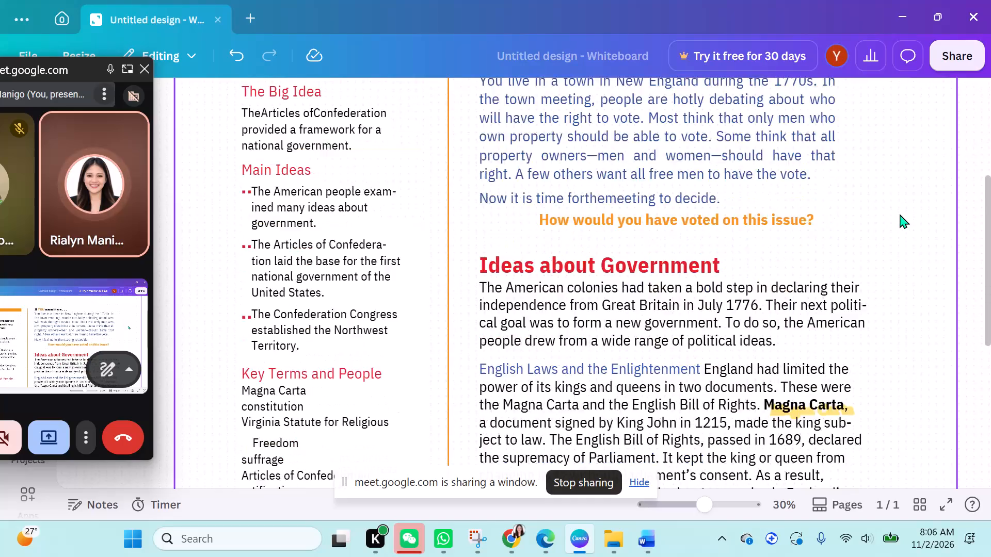
Read further down the Ideas about Government page, and switch to Word to view the Module 5 lesson plan's learning objectives.
scroll(900, 214, "down", 1)
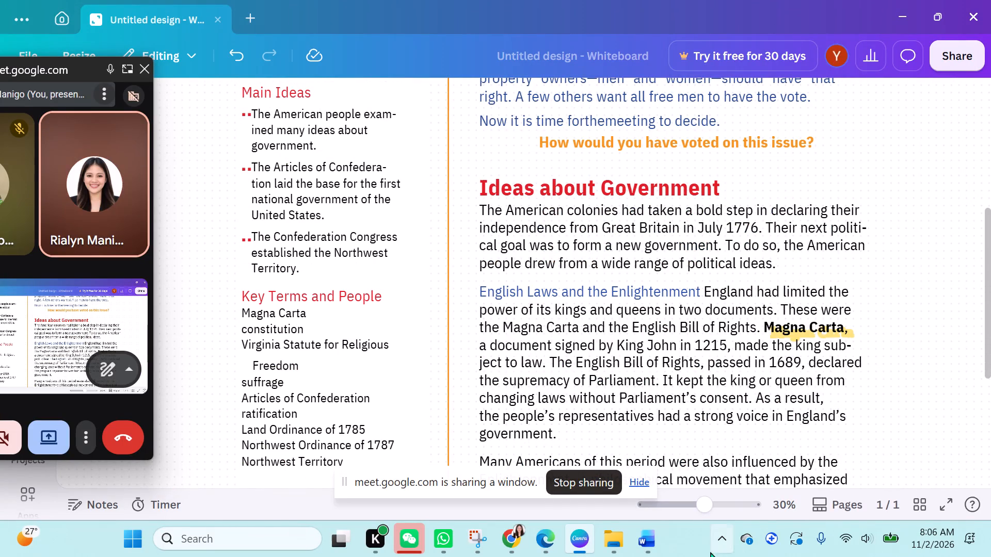
left_click(648, 546)
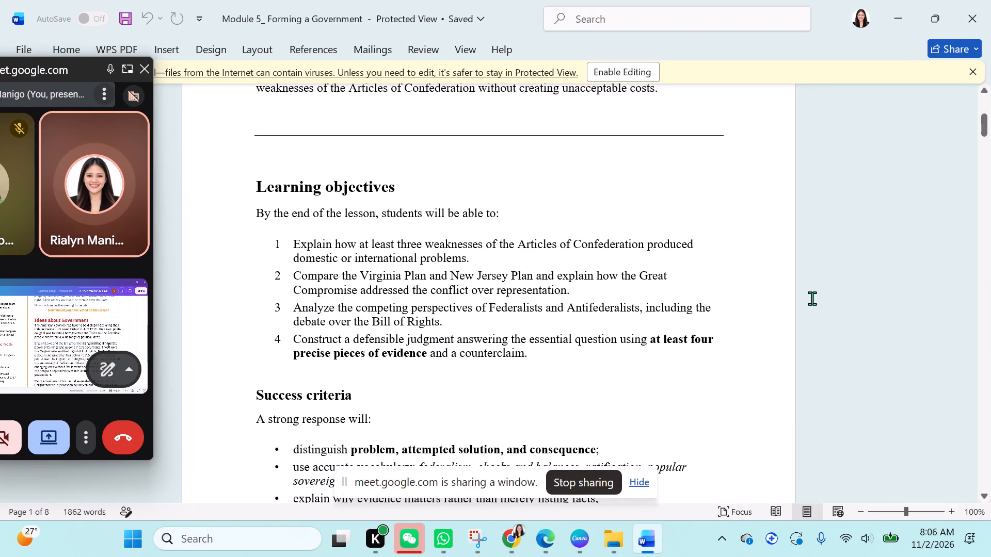
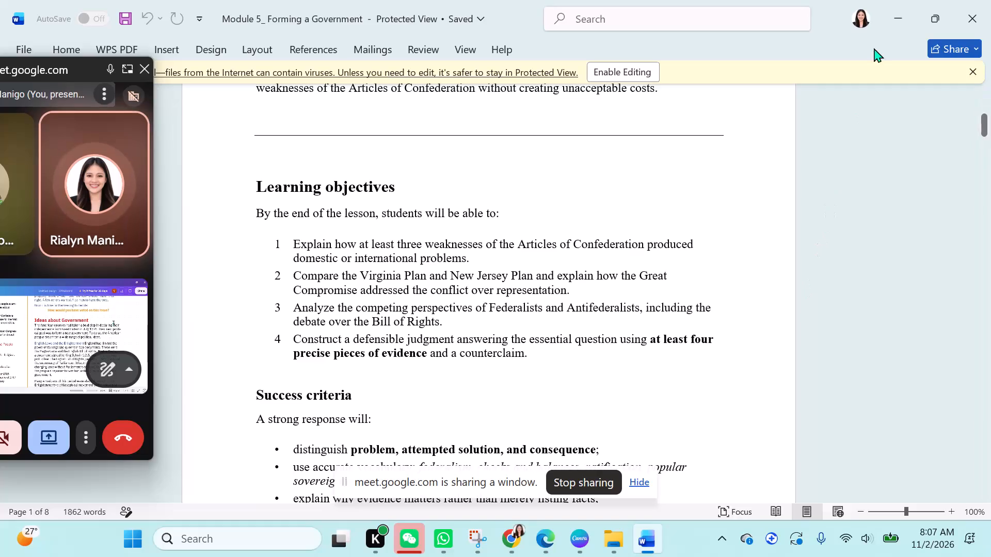
Return to the Canva whiteboard and read the Ideas about Government page through the American Models of Government paragraph.
left_click(900, 0)
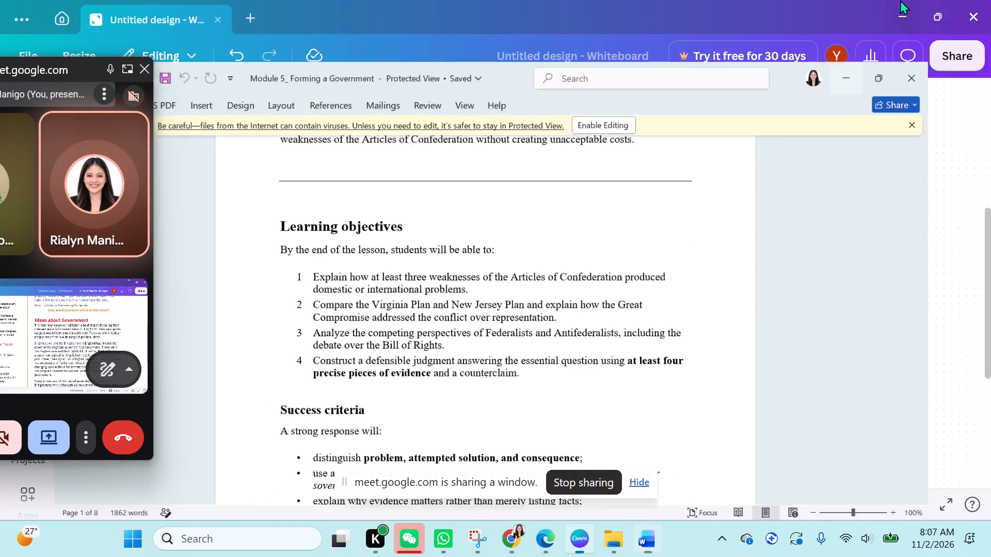
left_click(968, 264)
scroll(675, 244, "down", 4)
scroll(675, 244, "up", 5)
scroll(675, 244, "down", 3)
scroll(675, 244, "up", 2)
scroll(675, 244, "down", 1)
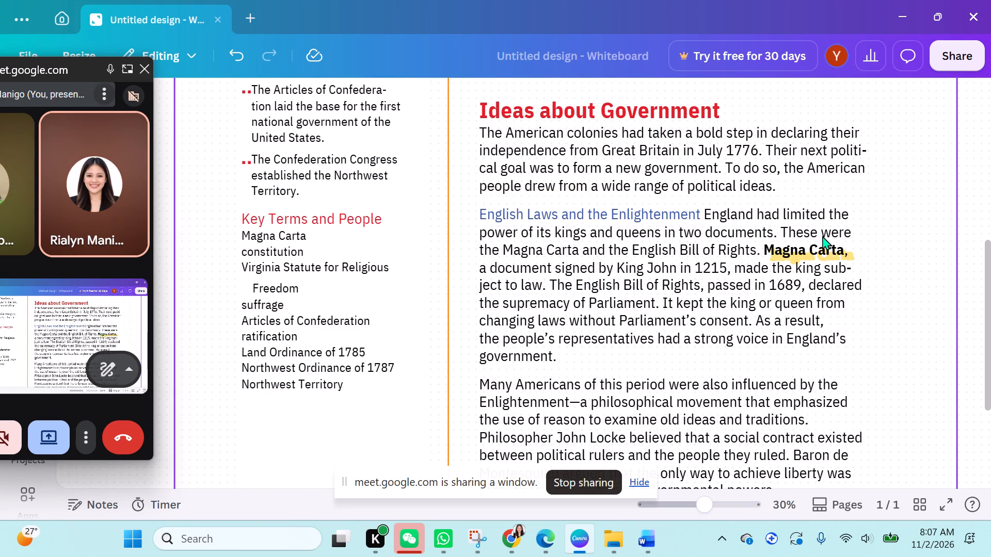
scroll(827, 234, "down", 2)
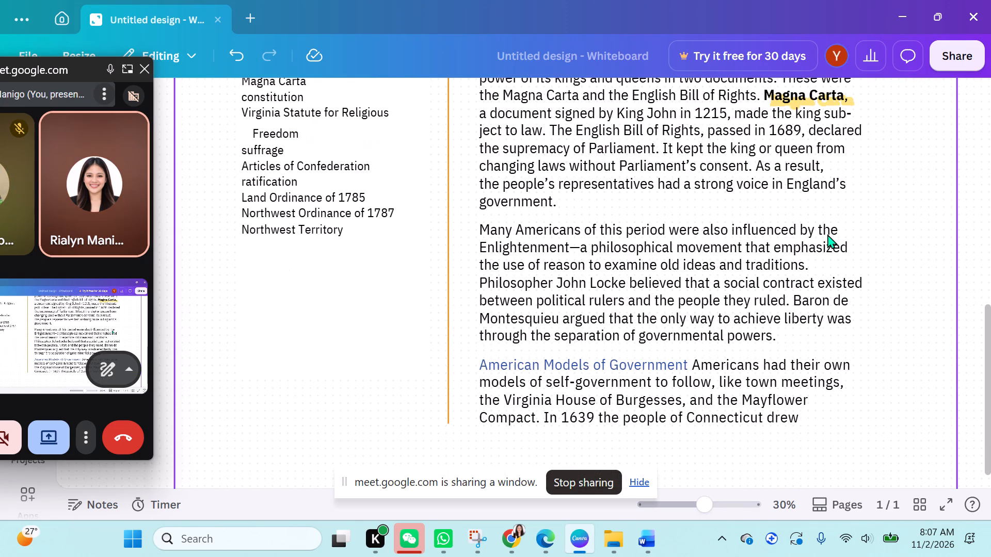
scroll(827, 234, "up", 2)
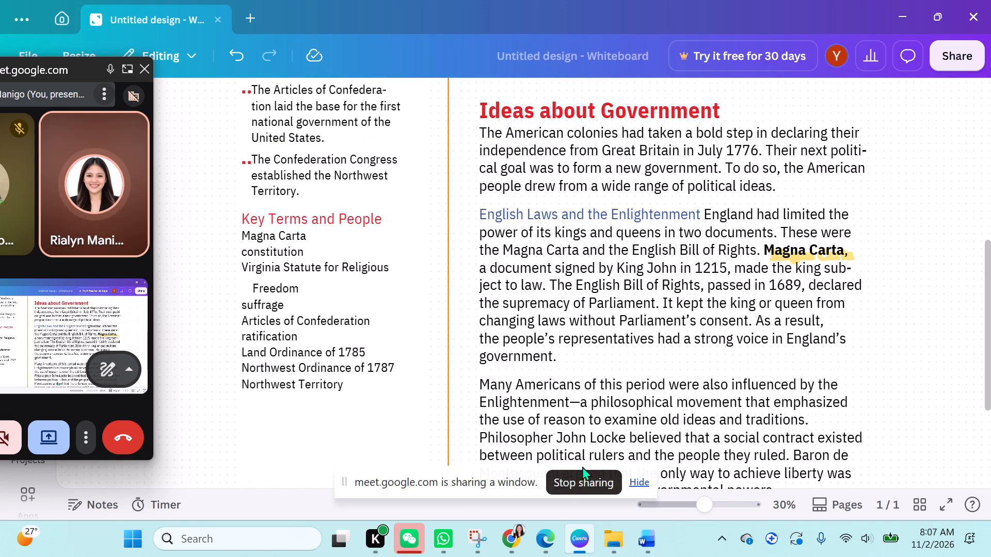
Switch to Word to review the Module 5 lesson plan's success criteria and its preparation and materials, and return to Canva.
left_click(664, 548)
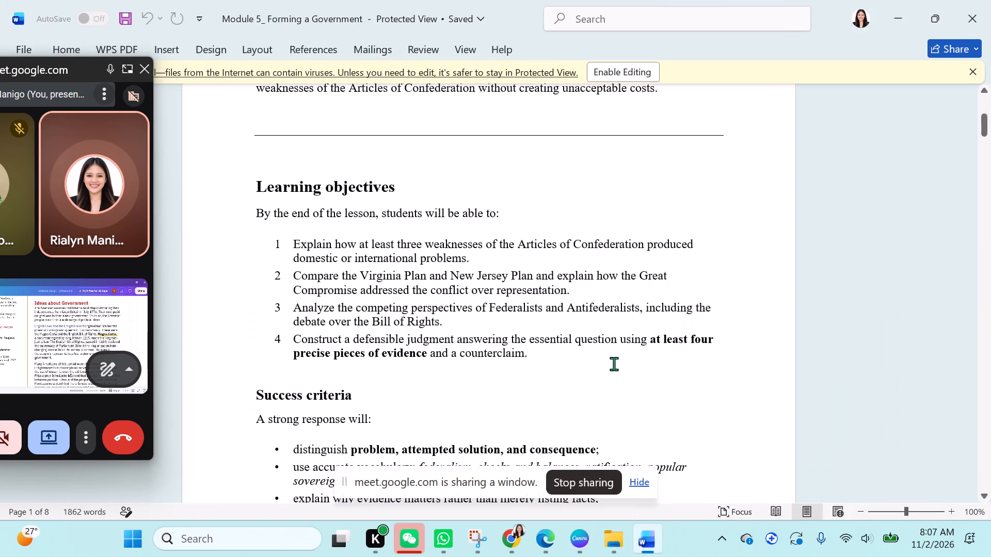
scroll(555, 301, "down", 6)
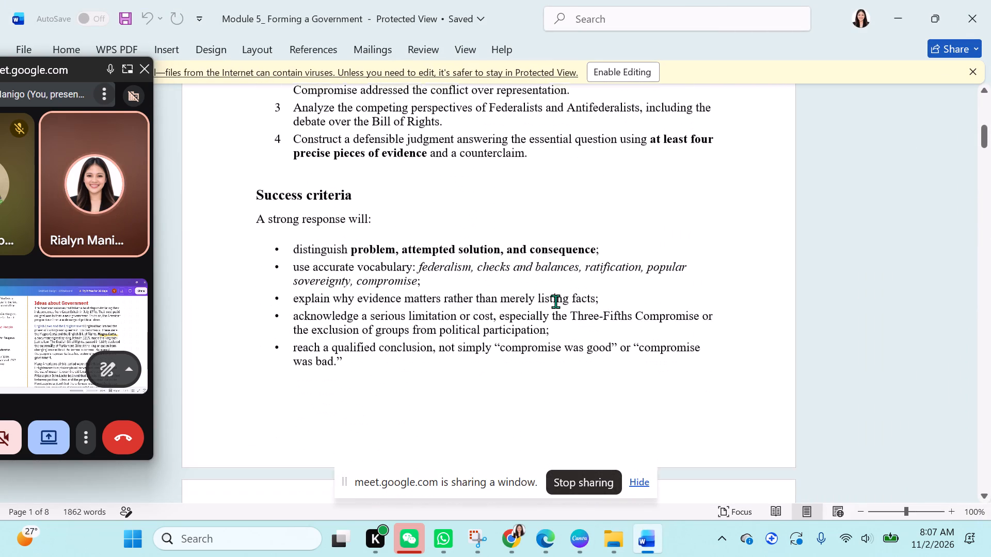
scroll(555, 301, "down", 10)
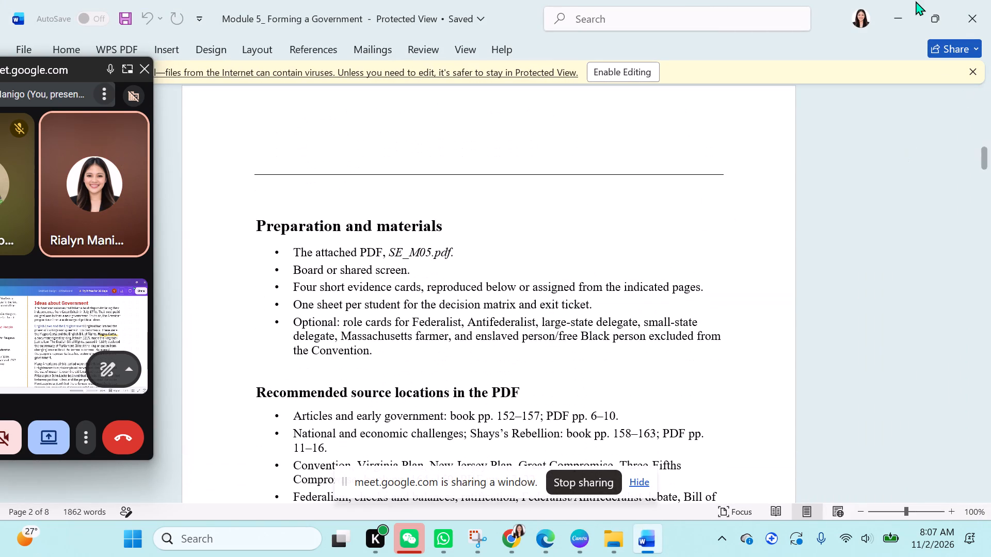
left_click(910, 0)
Reopen the Word lesson plan and review the recommended source locations and the 60-minute sequence, including the Constitutional Convention simulation.
left_click(648, 554)
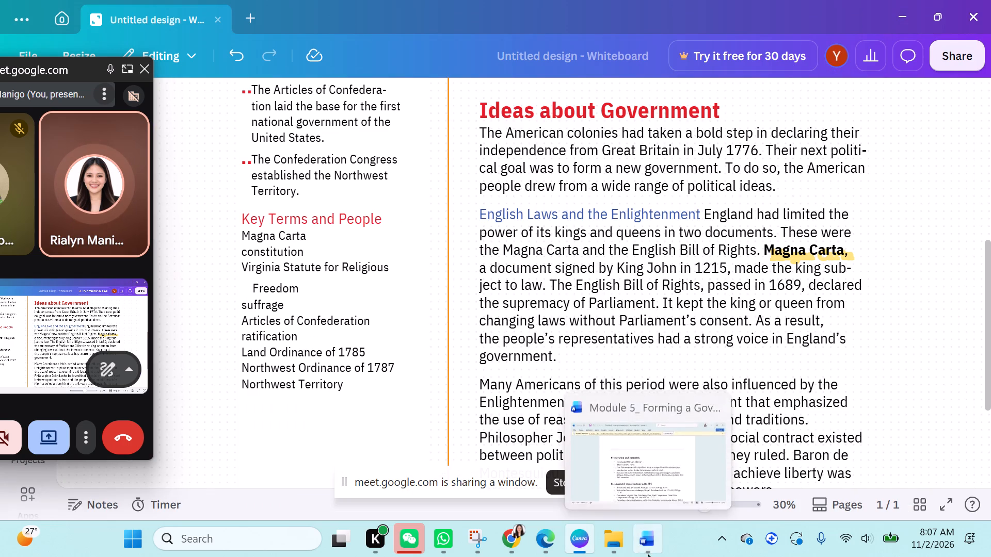
scroll(497, 379, "down", 10)
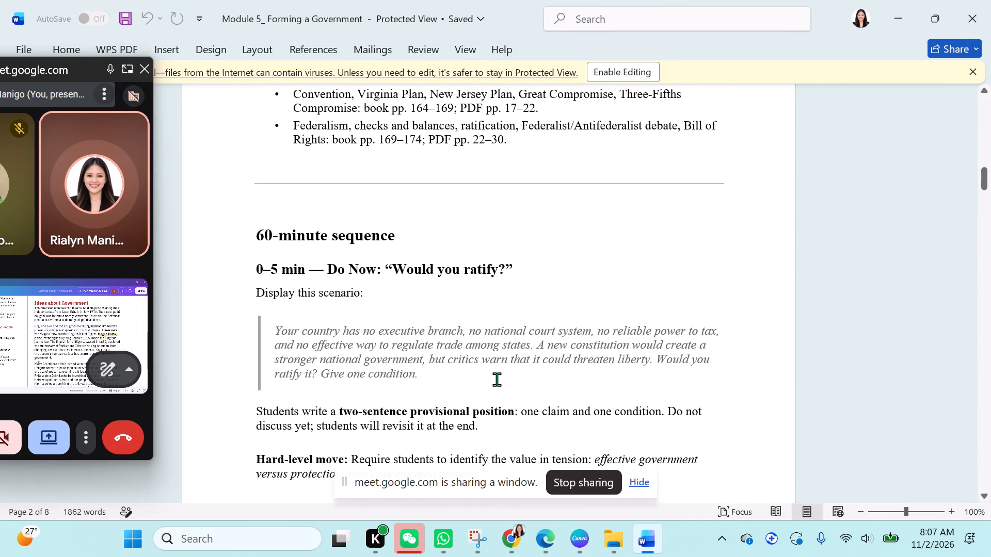
scroll(497, 379, "down", 2)
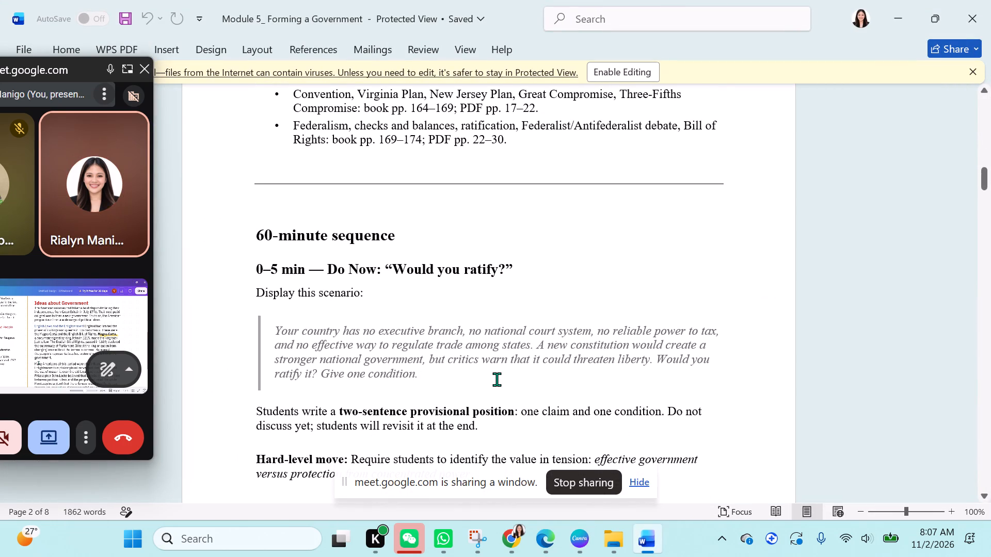
scroll(497, 379, "down", 18)
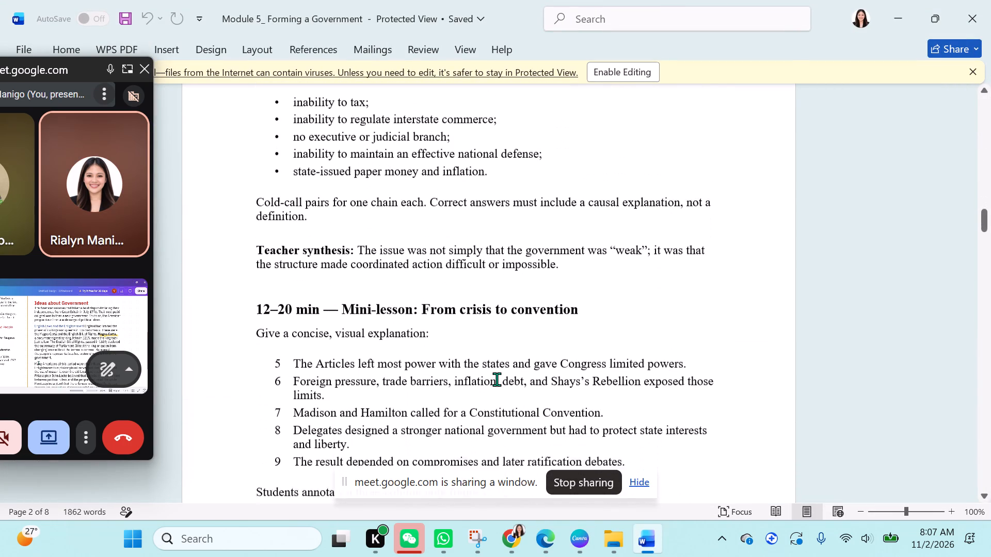
scroll(497, 379, "down", 16)
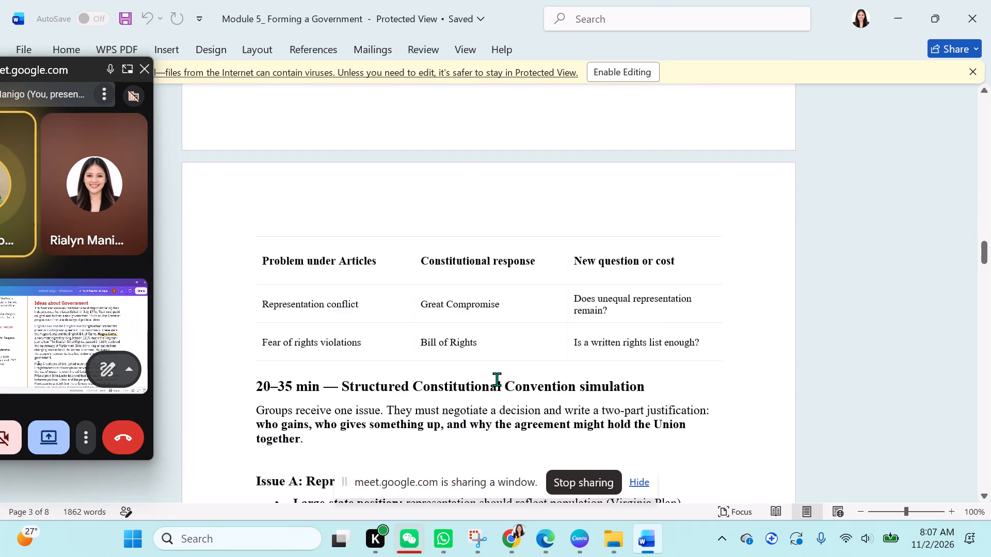
scroll(497, 379, "down", 16)
scroll(509, 374, "down", 16)
scroll(509, 374, "down", 9)
Return to the Canva whiteboard and reread the Ideas about Government introduction and the English Laws and the Enlightenment section.
left_click(904, 13)
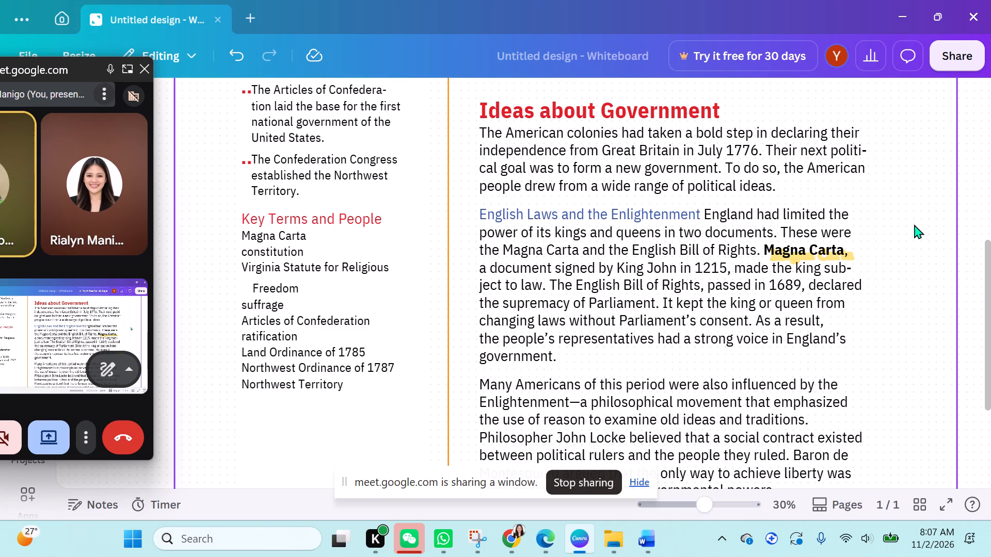
left_click(969, 238)
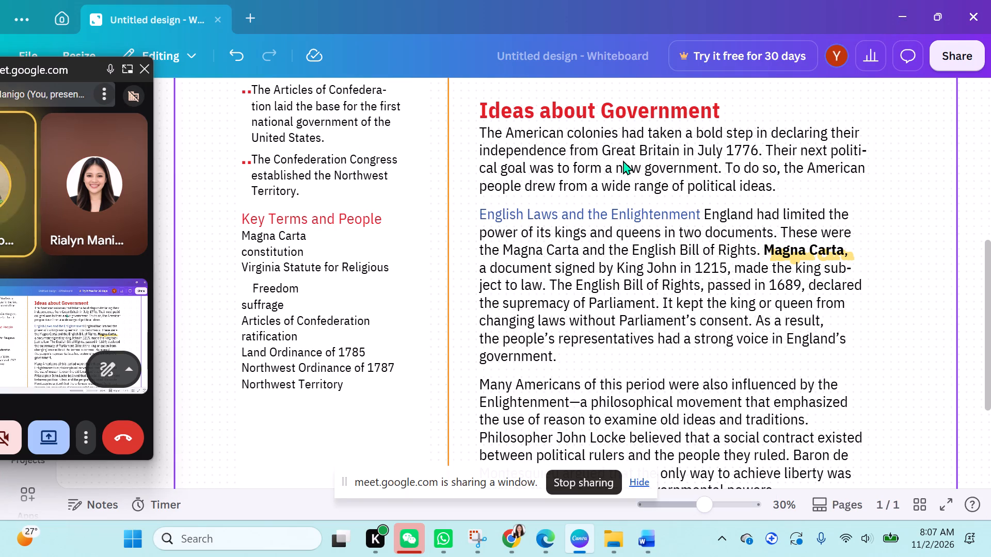
left_click(967, 147)
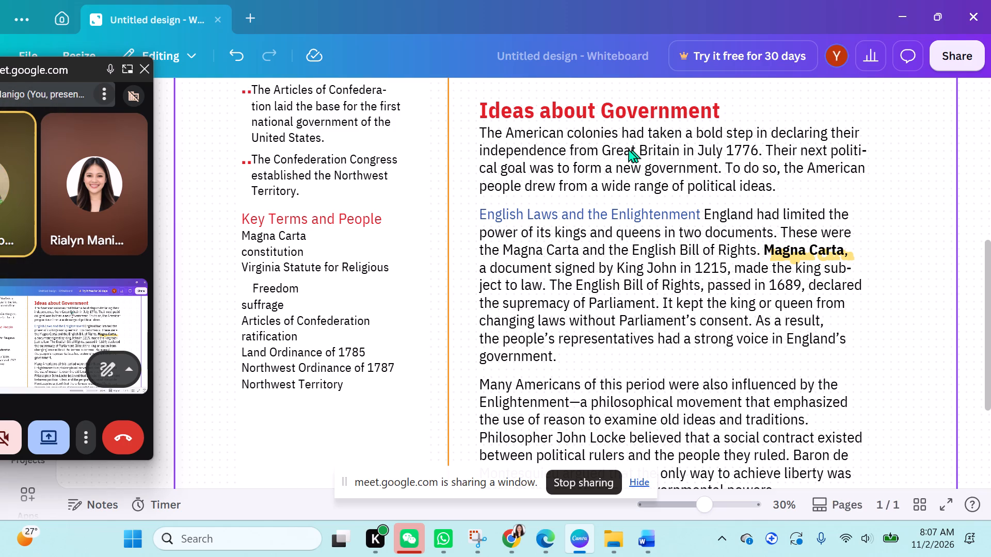
scroll(809, 231, "down", 2)
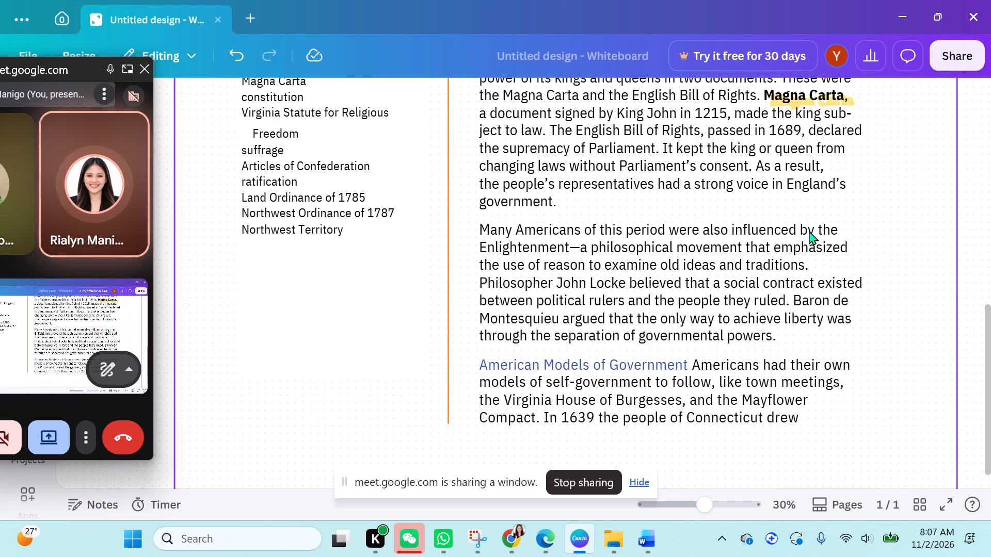
scroll(809, 231, "up", 2)
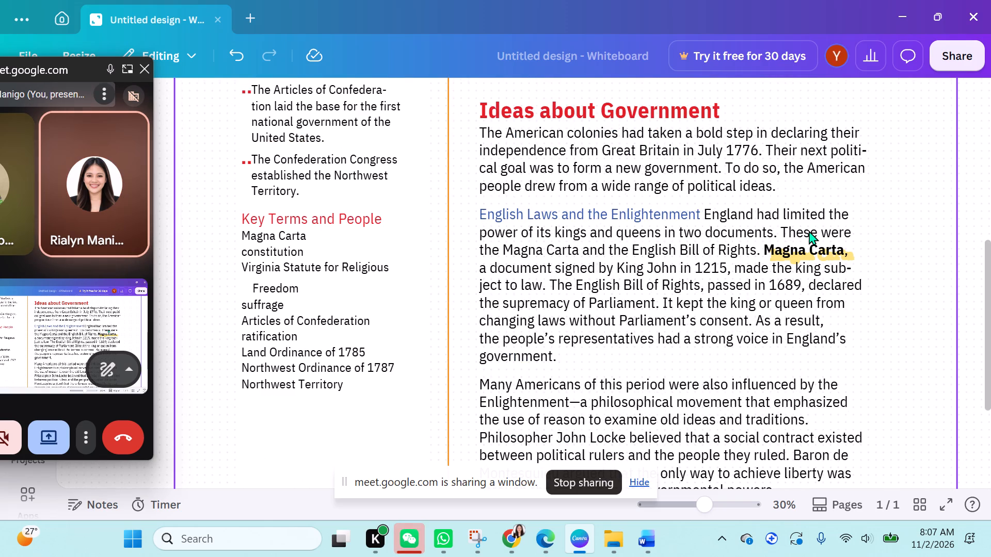
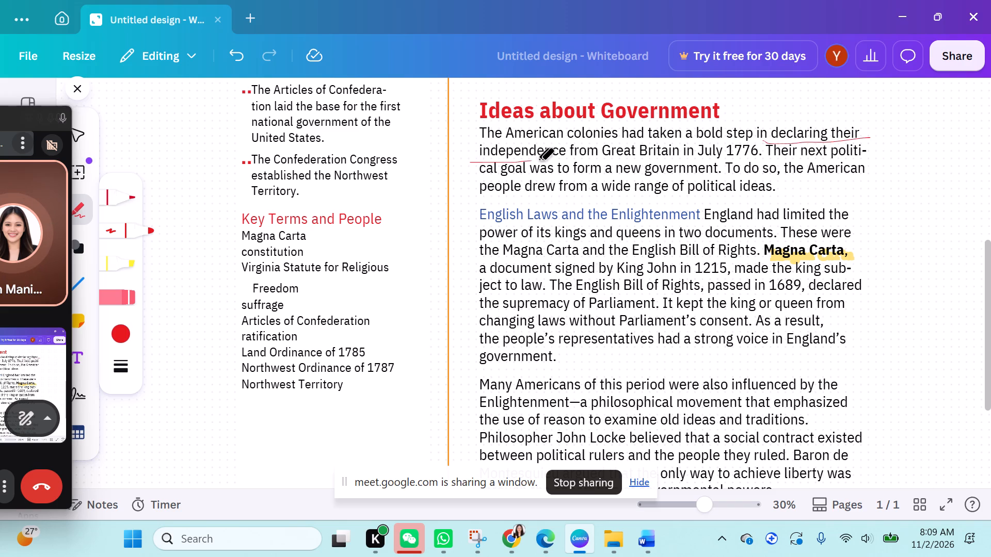
Mark the Ideas about Government introduction in red pen: underline "independence from", and circle "Great Britain in July 1776" and "a new government".
left_click_drag(540, 161, 586, 160)
left_click_drag(604, 160, 663, 160)
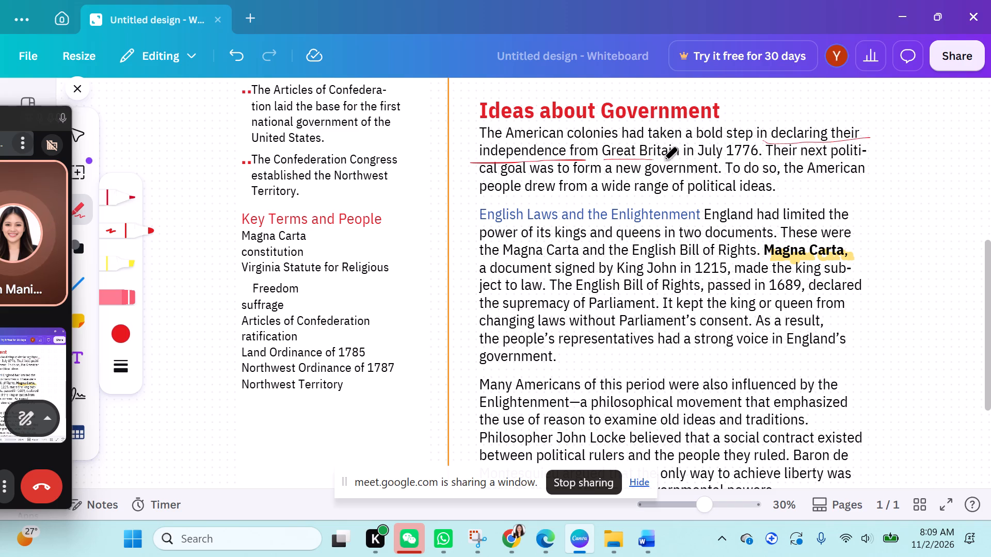
left_click_drag(663, 160, 624, 167)
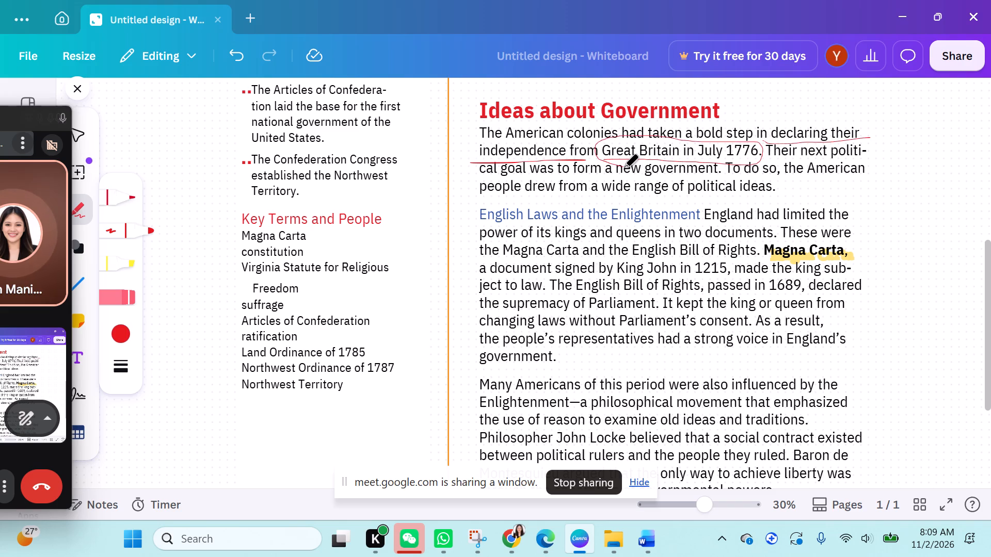
left_click_drag(624, 167, 627, 167)
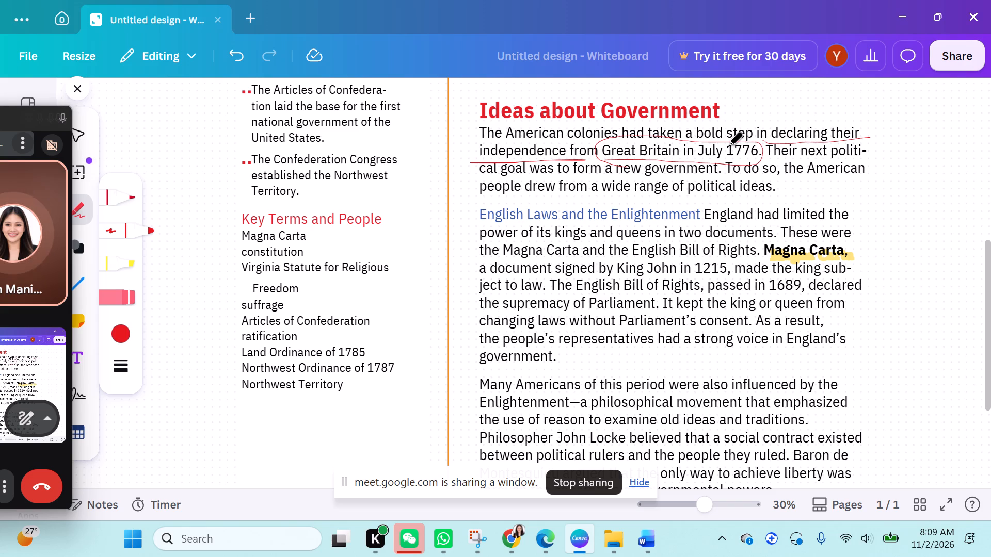
left_click_drag(723, 159, 602, 171)
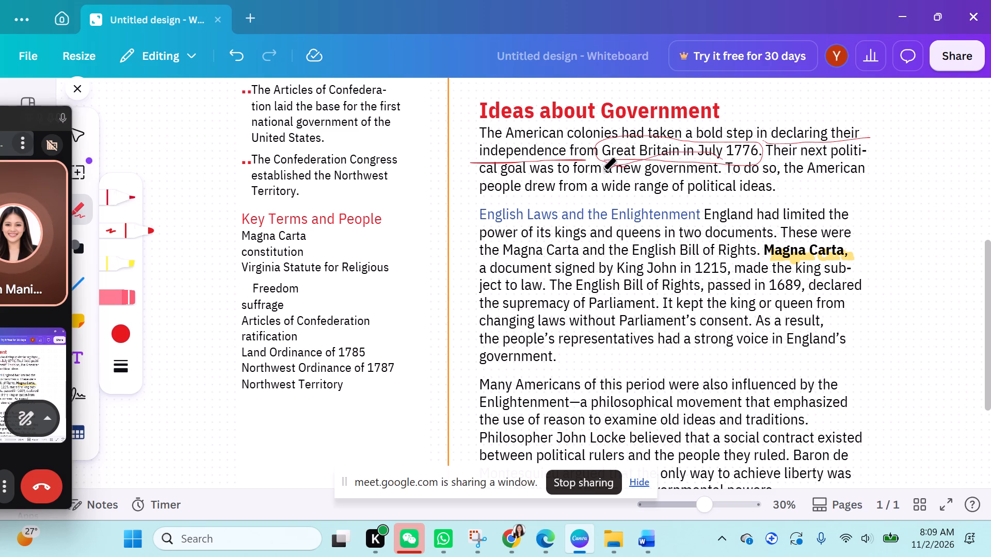
left_click_drag(602, 171, 714, 157)
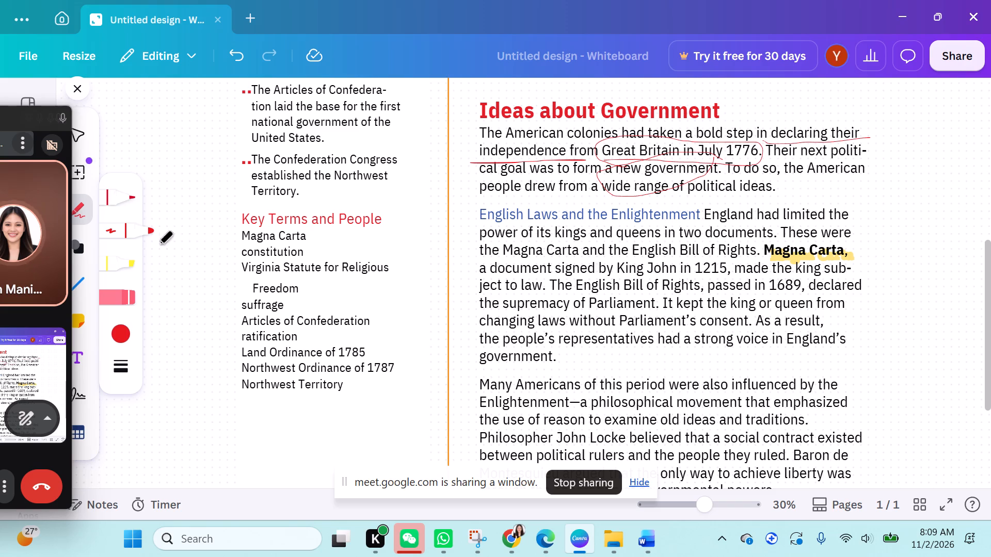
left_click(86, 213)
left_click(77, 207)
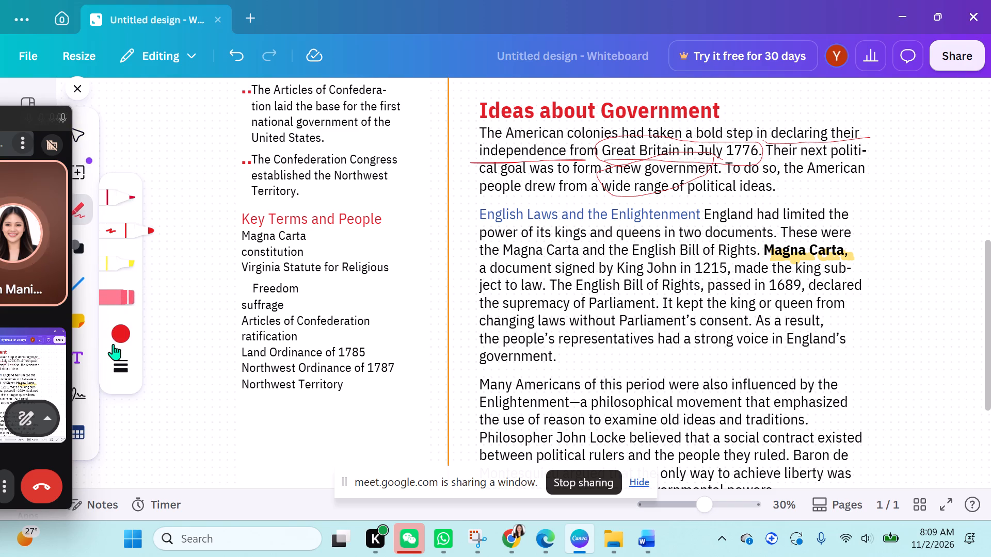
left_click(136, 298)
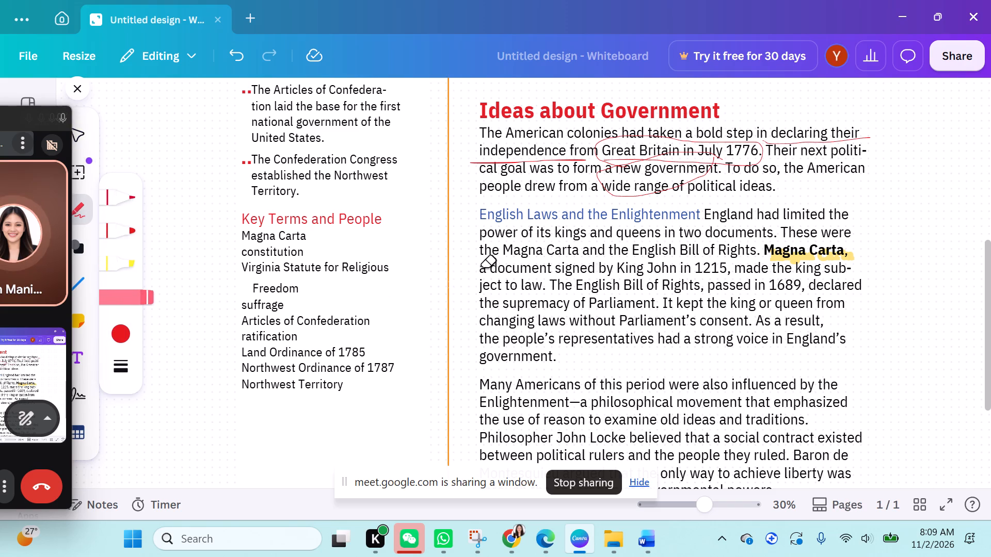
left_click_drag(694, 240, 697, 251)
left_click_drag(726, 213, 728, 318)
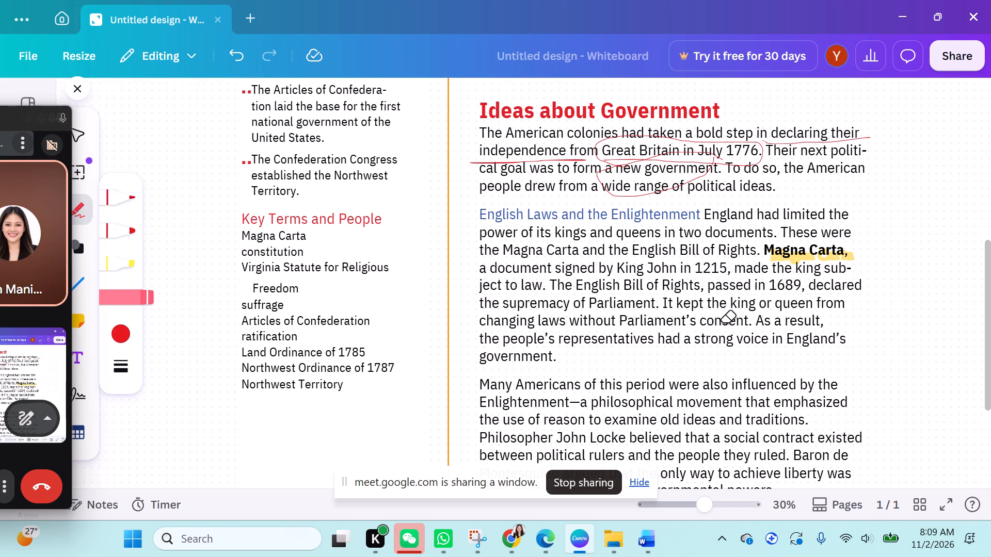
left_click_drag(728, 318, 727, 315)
Highlight "Magna Carta and the English Bill of Rights" in yellow in the English Laws and the Enlightenment paragraph.
left_click(119, 259)
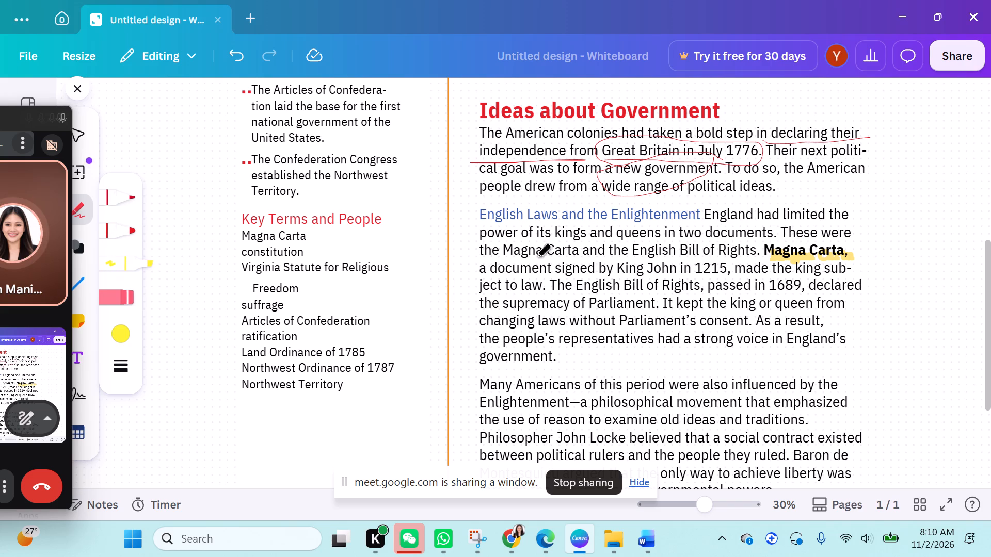
left_click_drag(652, 244, 752, 237)
key("ctrl+z")
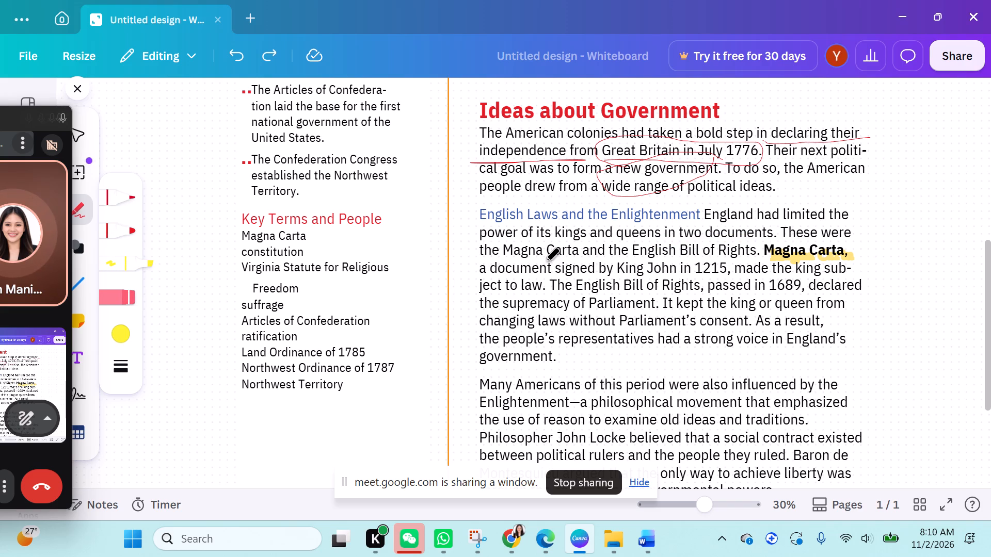
left_click_drag(504, 253, 615, 256)
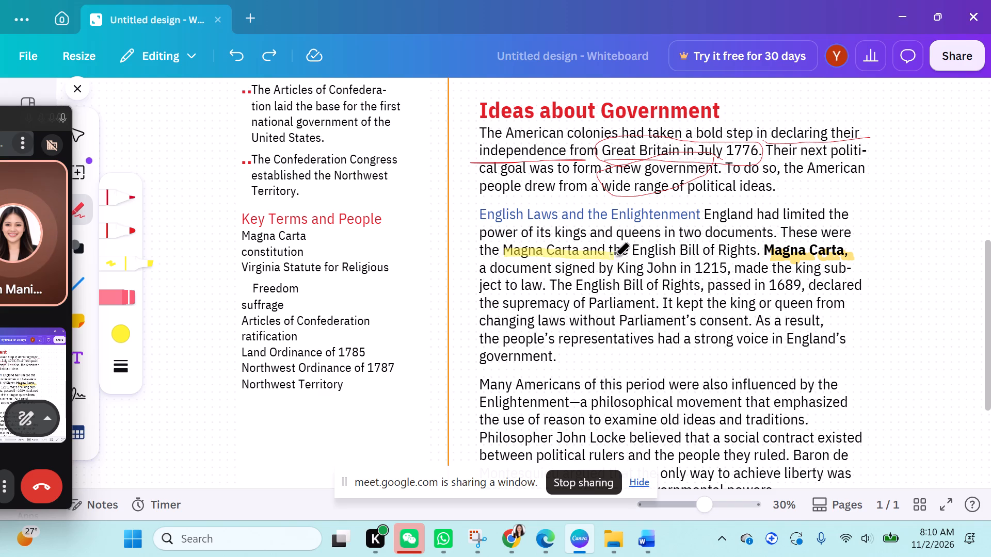
left_click_drag(615, 256, 757, 249)
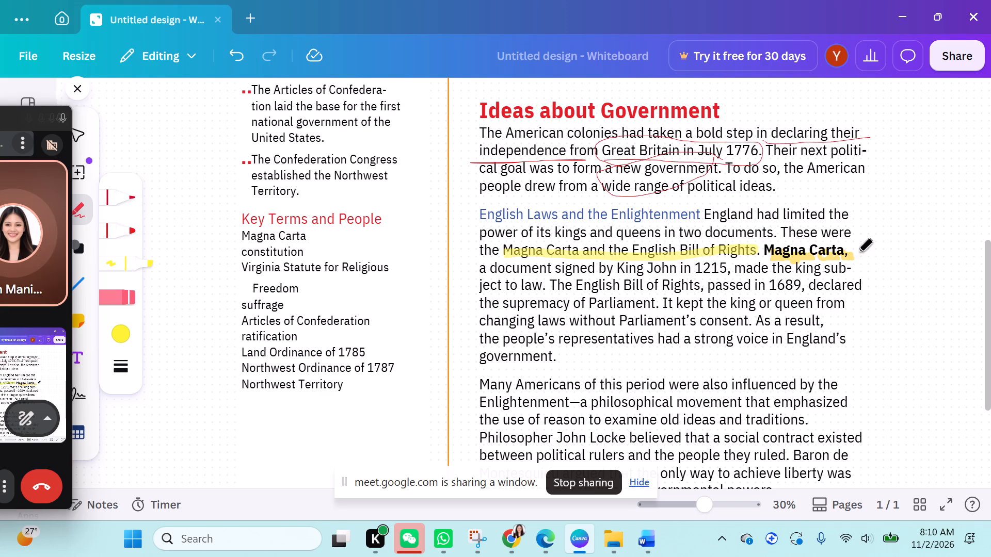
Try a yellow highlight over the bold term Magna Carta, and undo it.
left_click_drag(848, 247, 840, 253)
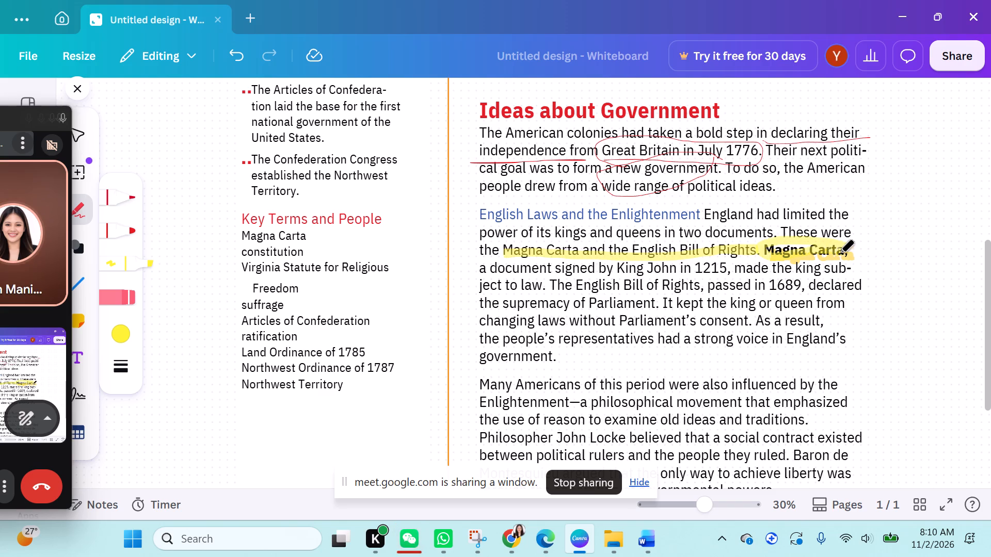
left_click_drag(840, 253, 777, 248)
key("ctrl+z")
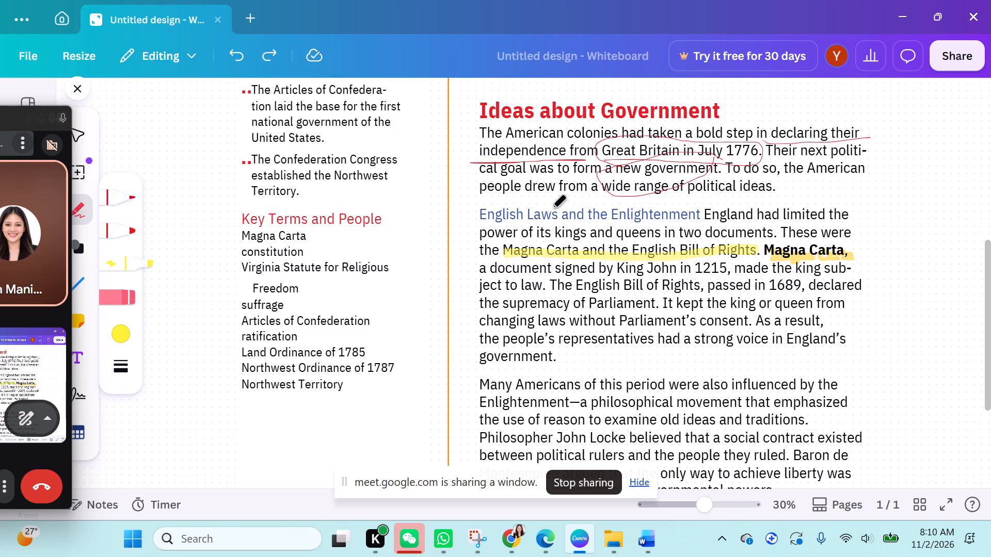
Switch to Word to check the evidence cards for the activity in the Module 5 lesson plan, and return to Canva.
left_click(658, 548)
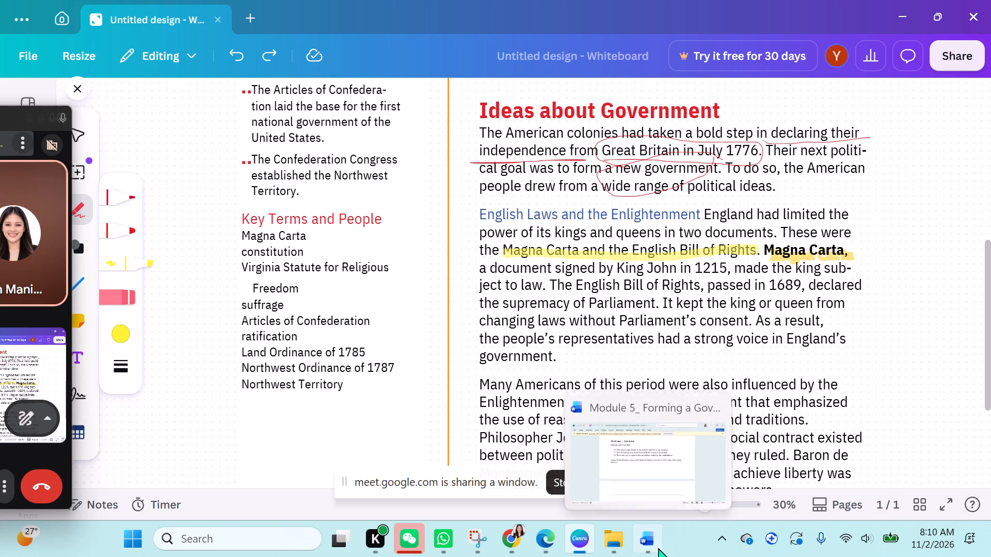
scroll(449, 370, "down", 9)
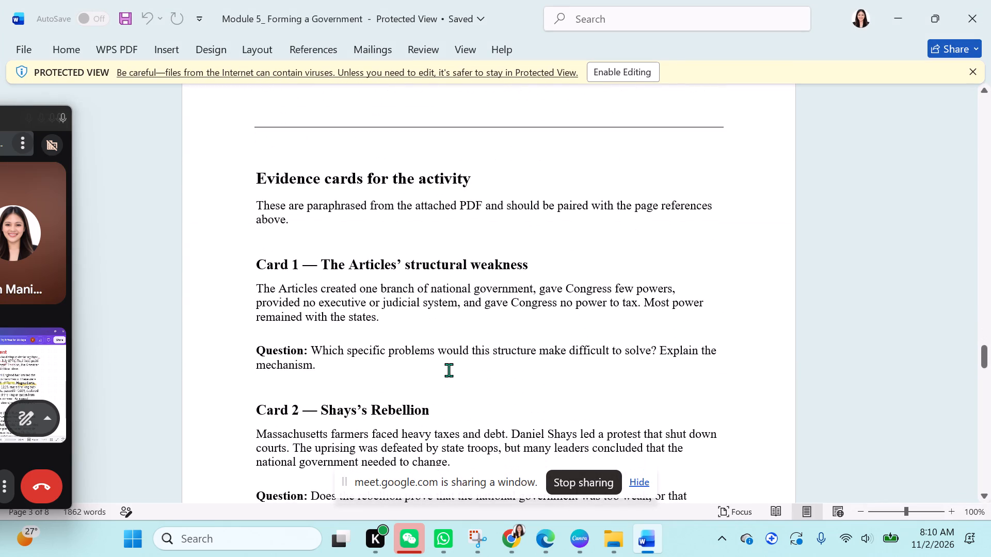
scroll(449, 370, "up", 4)
left_click(898, 19)
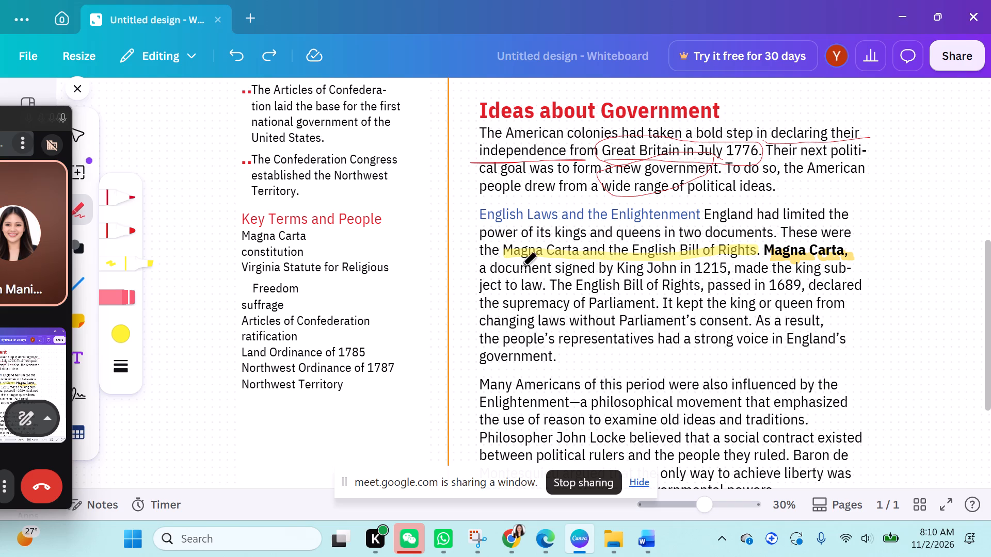
Highlight "document signed by King John in 1215", "The English Bill of Rights" and "declared the supremacy of Parliament" in yellow.
left_click_drag(497, 261, 492, 275)
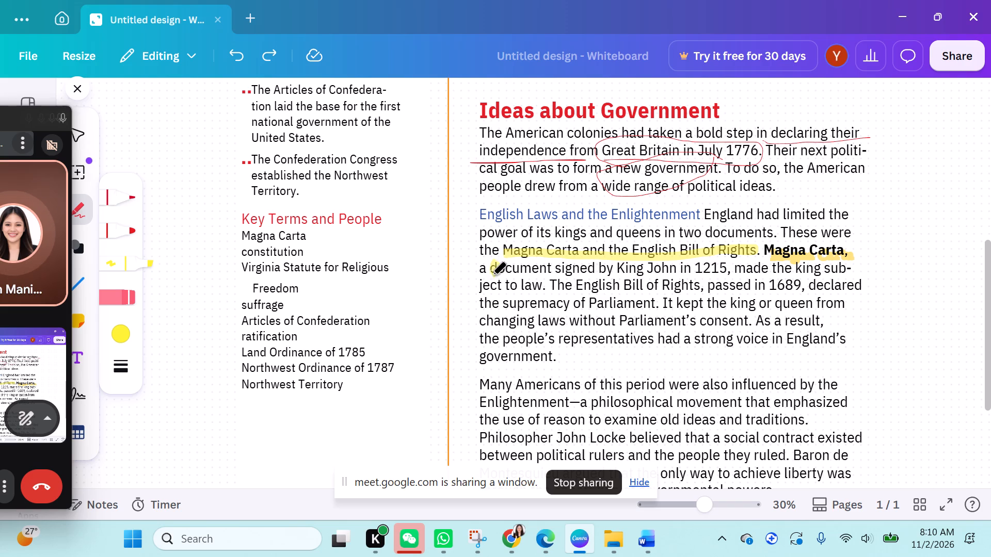
left_click_drag(492, 275, 713, 269)
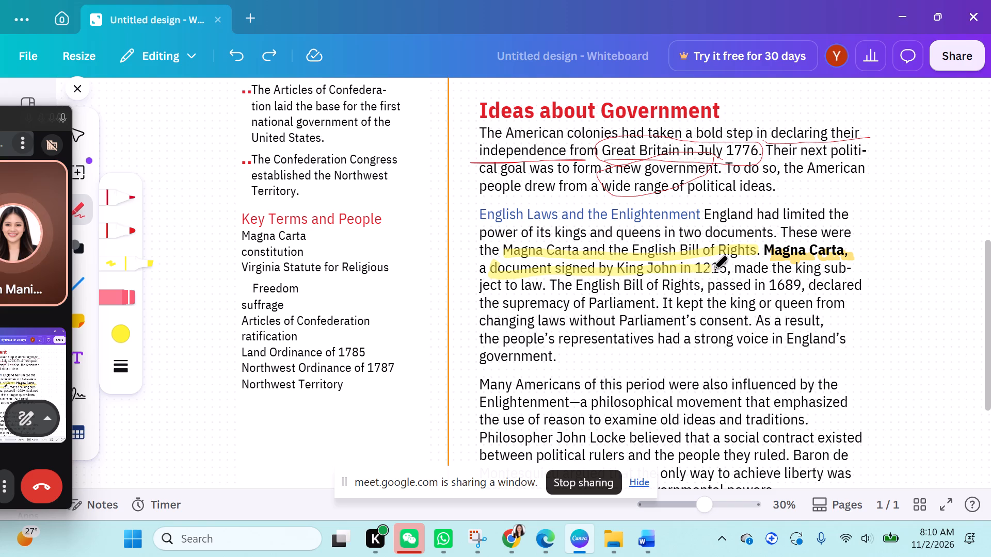
left_click_drag(713, 269, 647, 275)
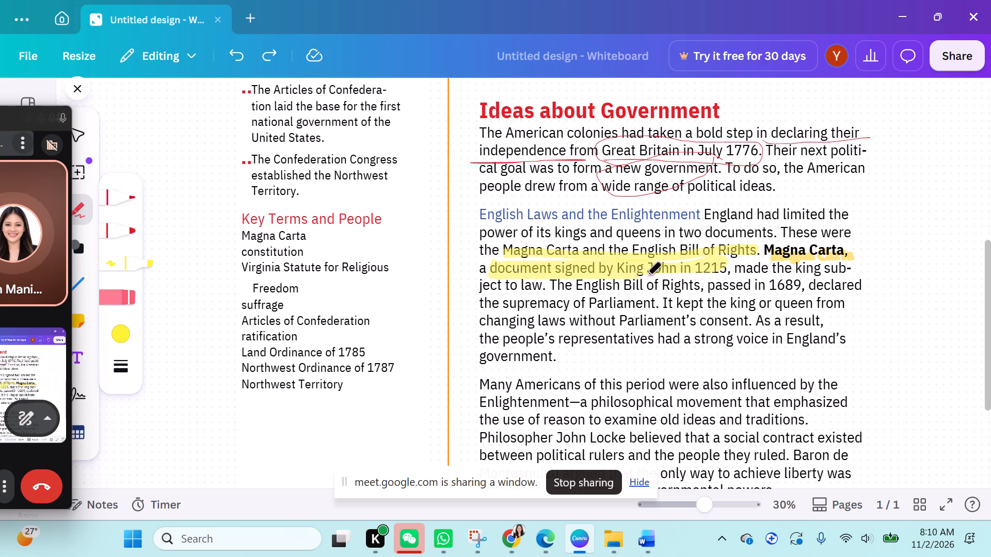
left_click_drag(647, 275, 701, 274)
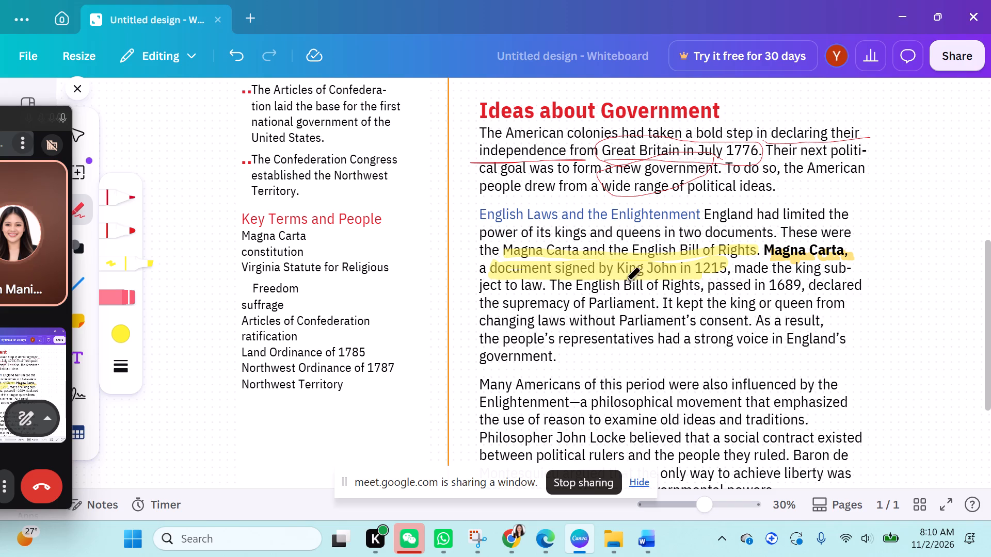
left_click_drag(558, 286, 699, 286)
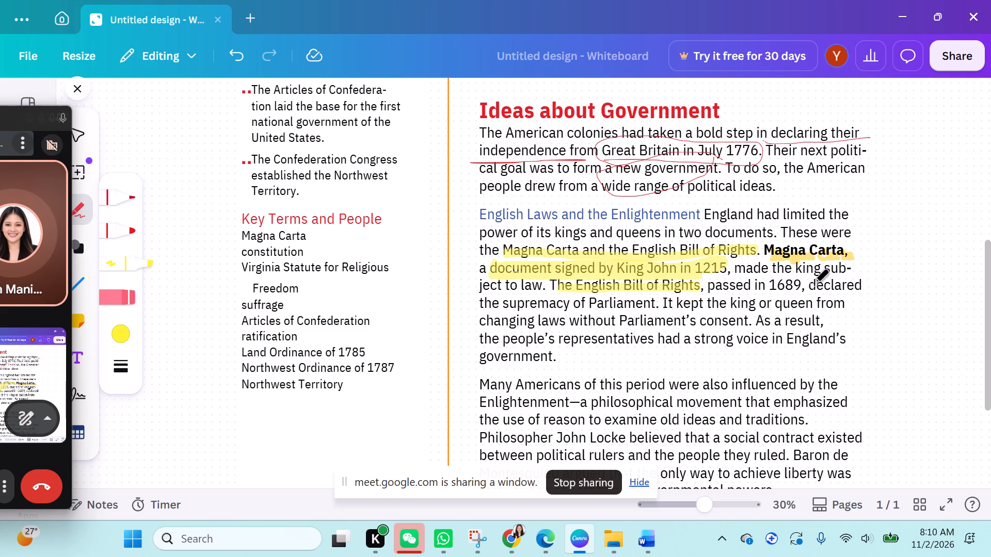
left_click_drag(805, 287, 864, 286)
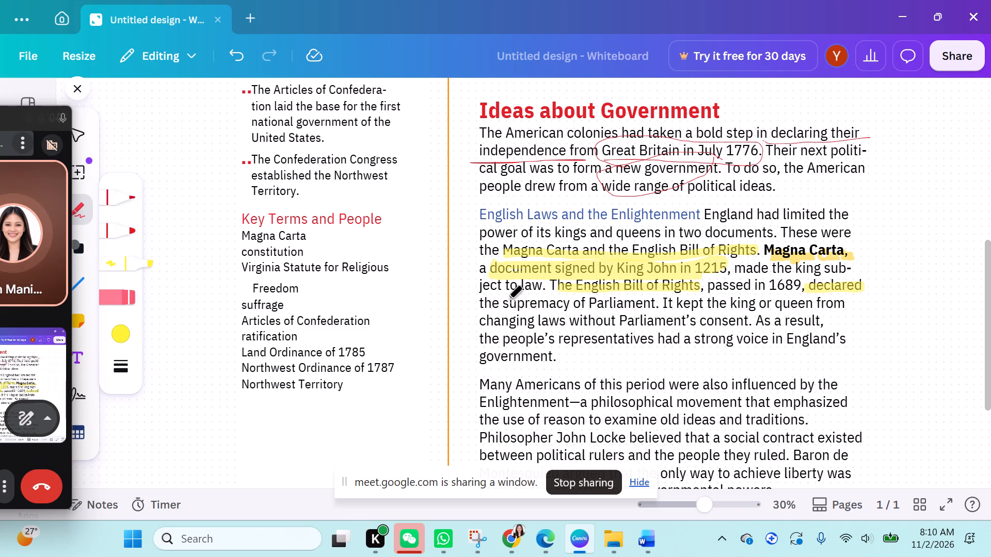
left_click_drag(482, 305, 654, 306)
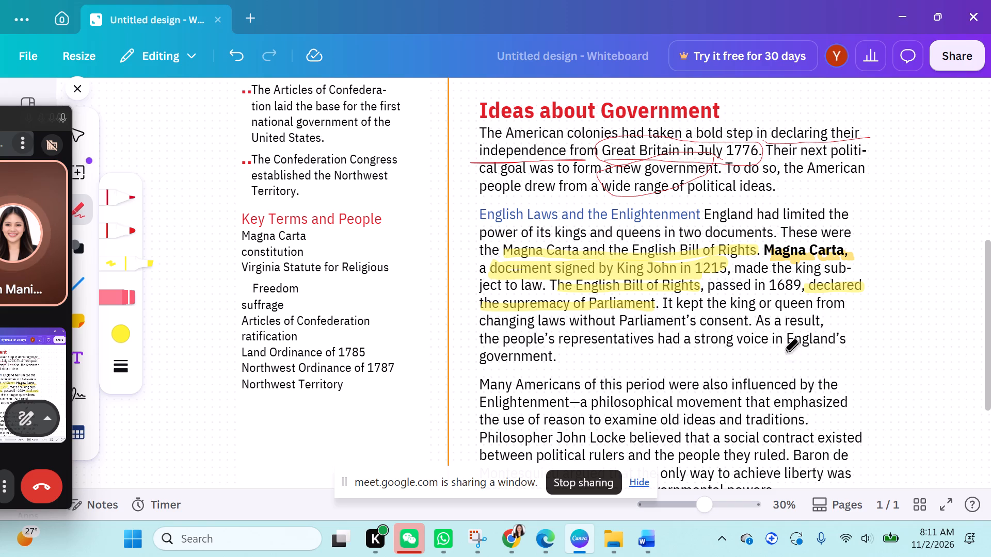
Highlight "England's government" and "people's representatives" in yellow in the last sentence of the English Laws paragraph.
left_click_drag(788, 334, 867, 337)
left_click_drag(790, 342, 845, 342)
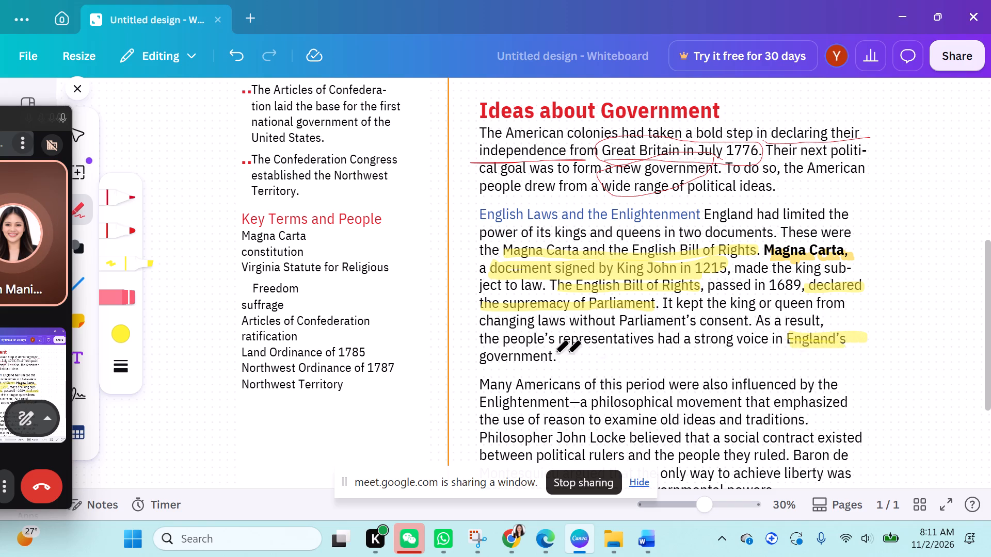
left_click_drag(471, 358, 539, 358)
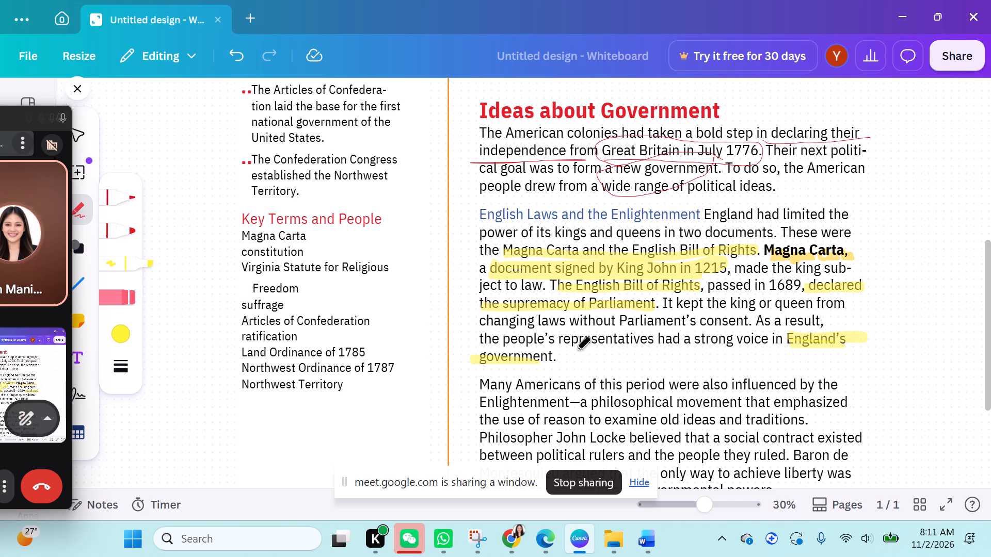
left_click_drag(505, 337, 660, 336)
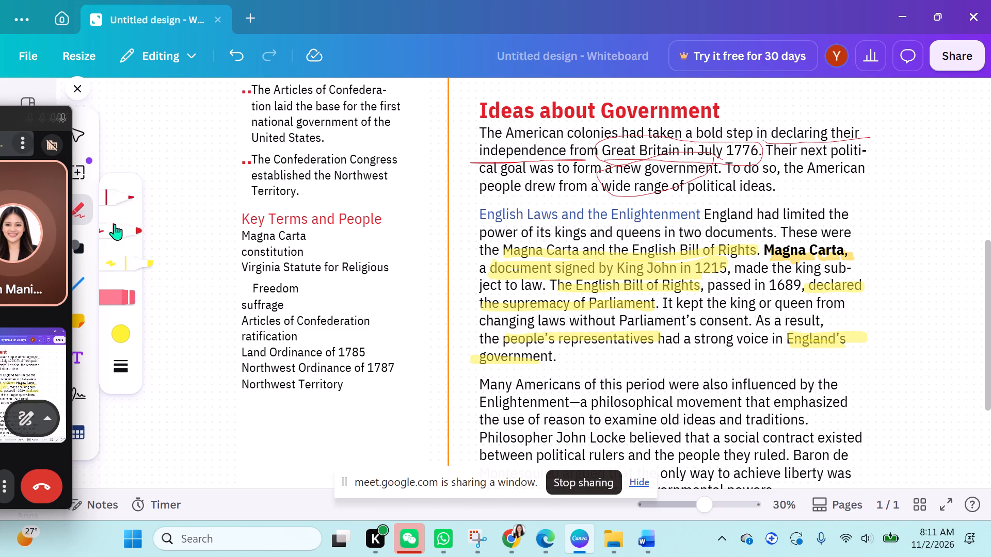
Highlight the American Models of Government heading and the words "Mayflower Compact" in its paragraph in yellow.
left_click(83, 211)
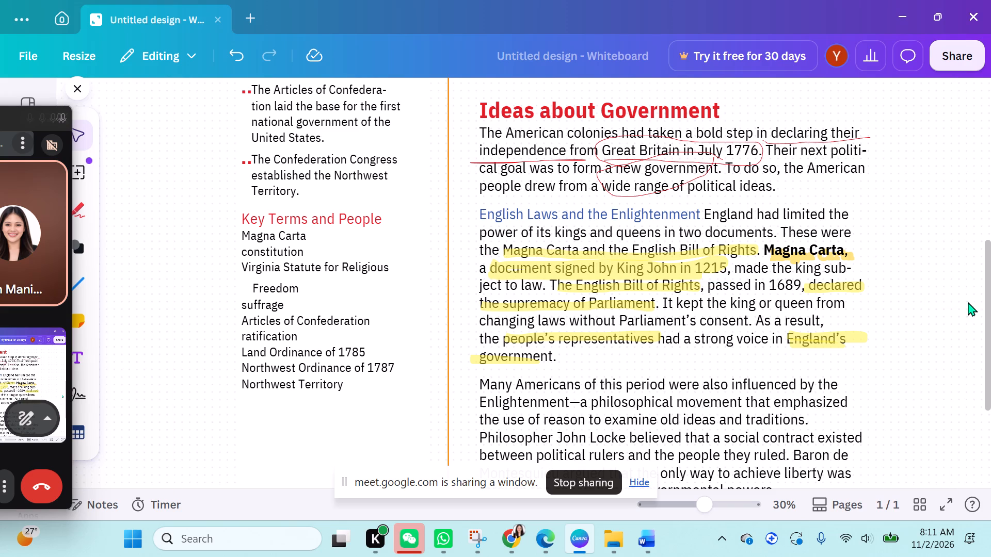
left_click_drag(989, 252, 985, 319)
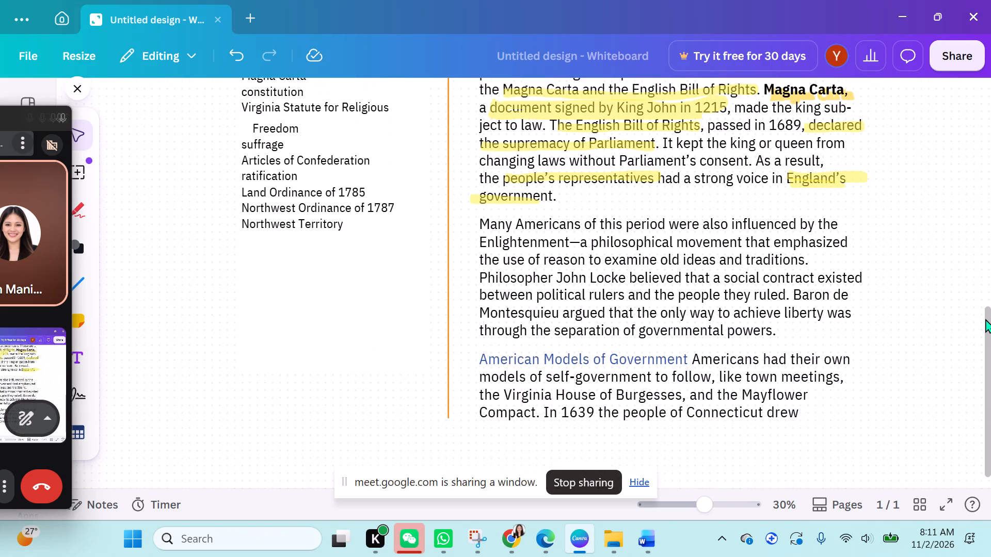
left_click_drag(985, 319, 984, 321)
left_click(84, 211)
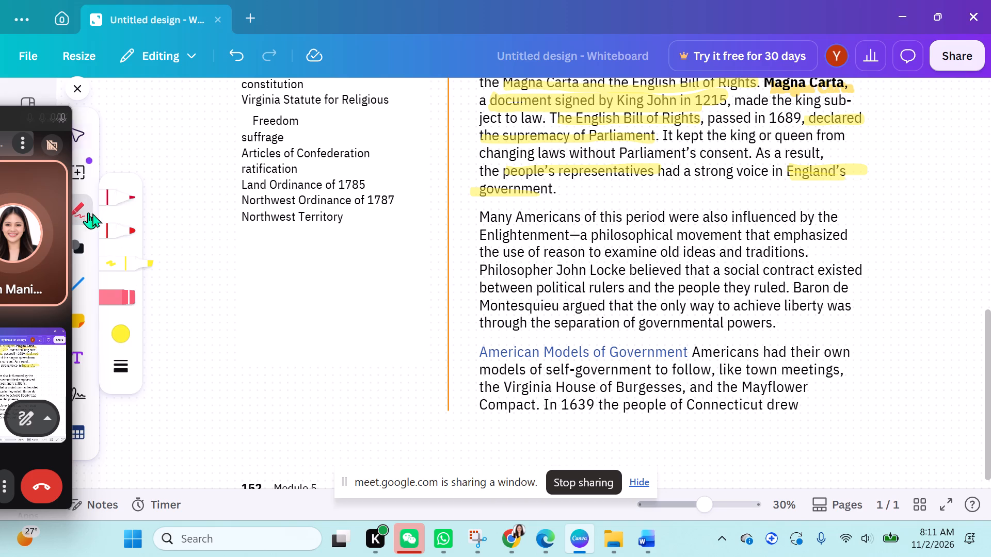
left_click_drag(478, 361, 608, 365)
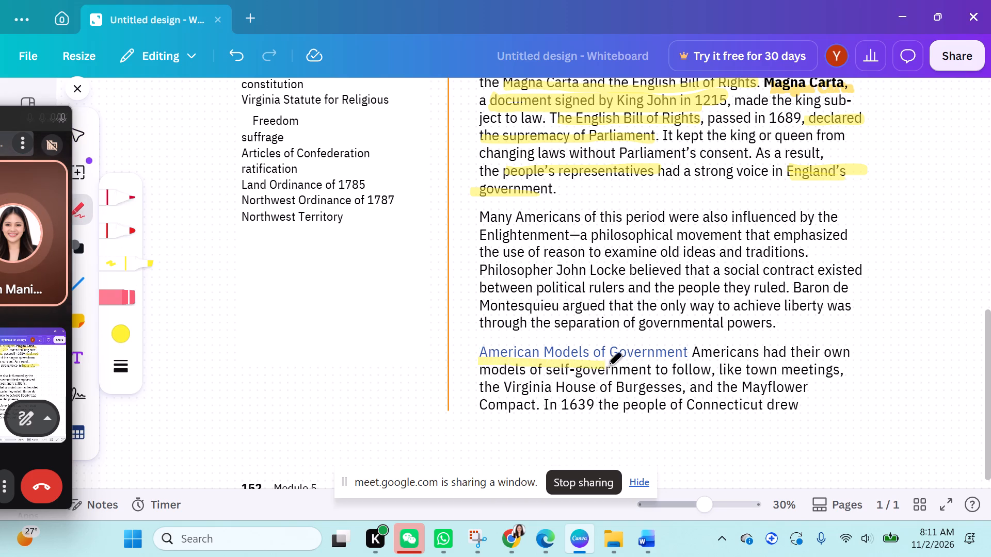
left_click_drag(608, 365, 635, 354)
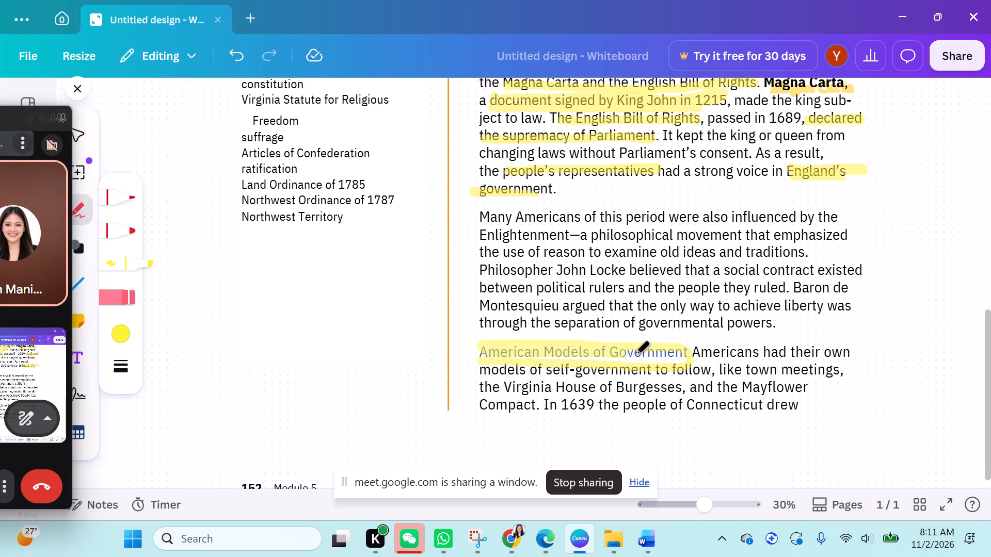
left_click_drag(635, 354, 684, 355)
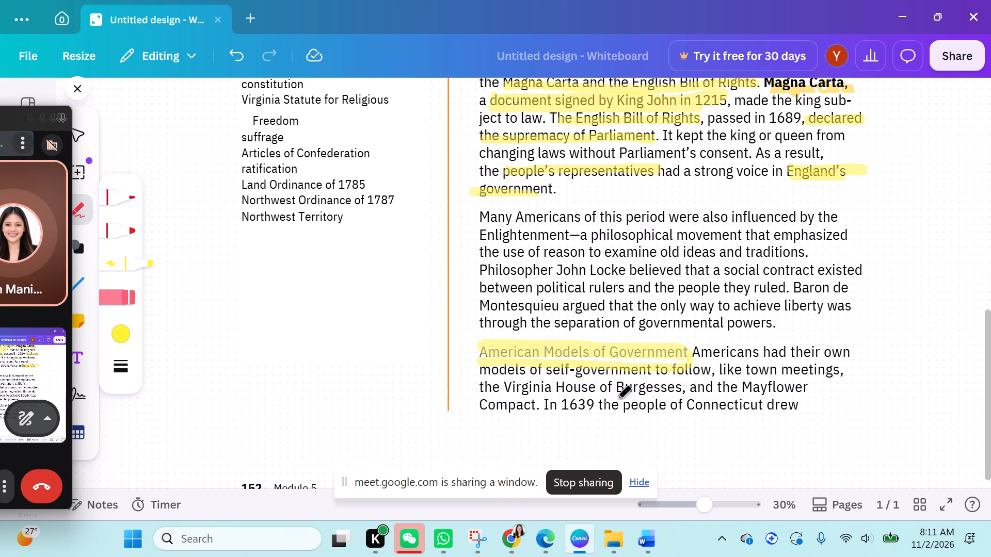
left_click_drag(743, 389, 806, 390)
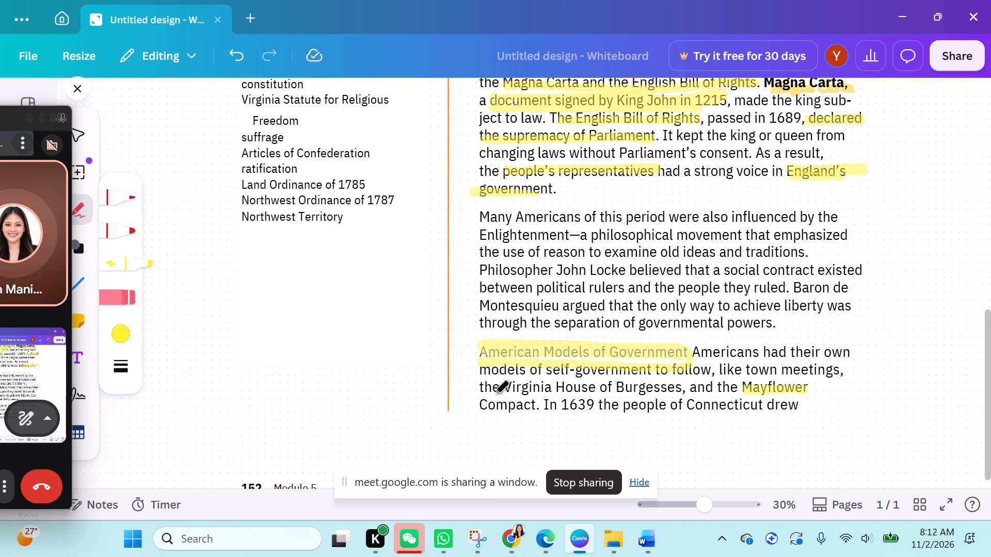
left_click_drag(478, 404, 539, 409)
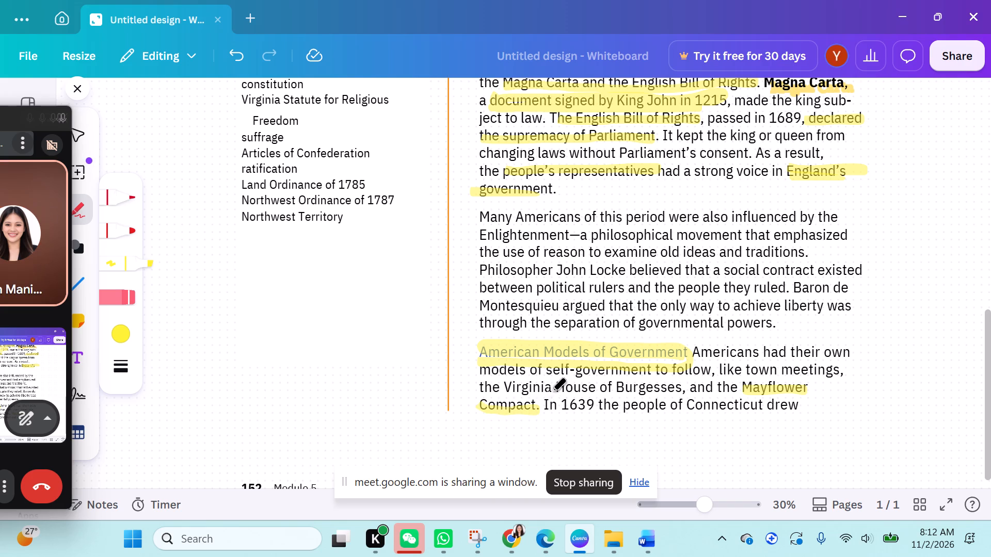
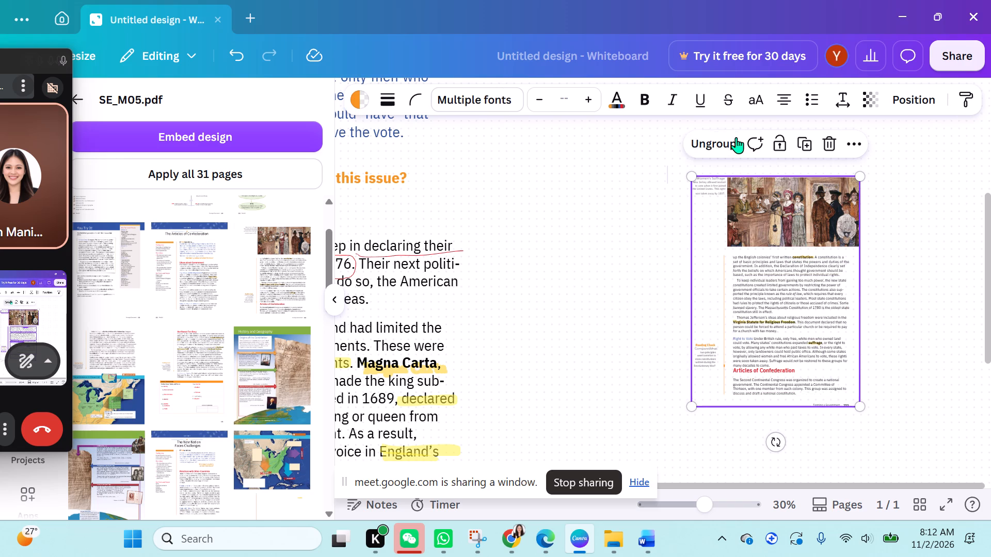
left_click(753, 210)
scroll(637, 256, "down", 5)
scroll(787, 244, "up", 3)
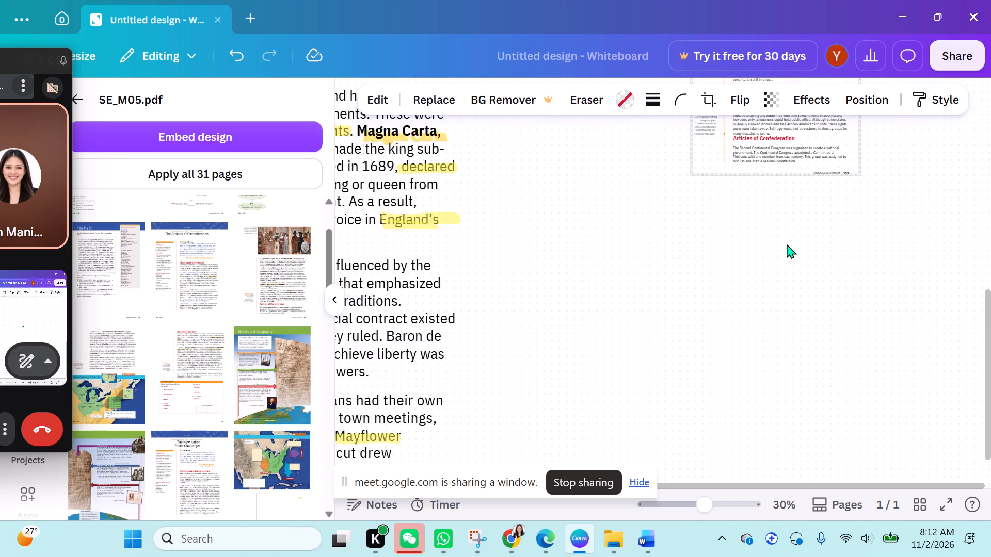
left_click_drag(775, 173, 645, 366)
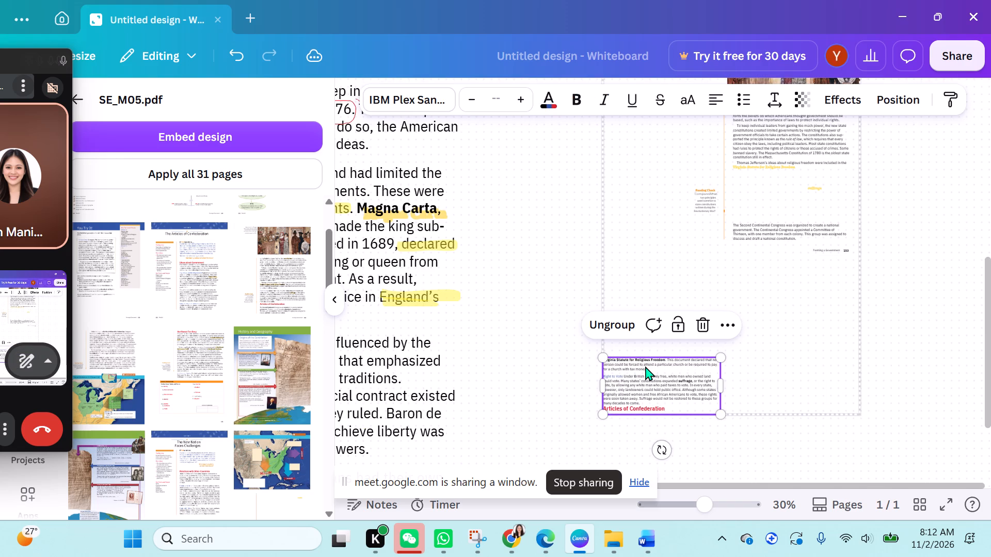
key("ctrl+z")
Select the whole textbook page with the Women's Suffrage picture and enlarge it on the whiteboard.
scroll(778, 359, "up", 2)
left_click(895, 369)
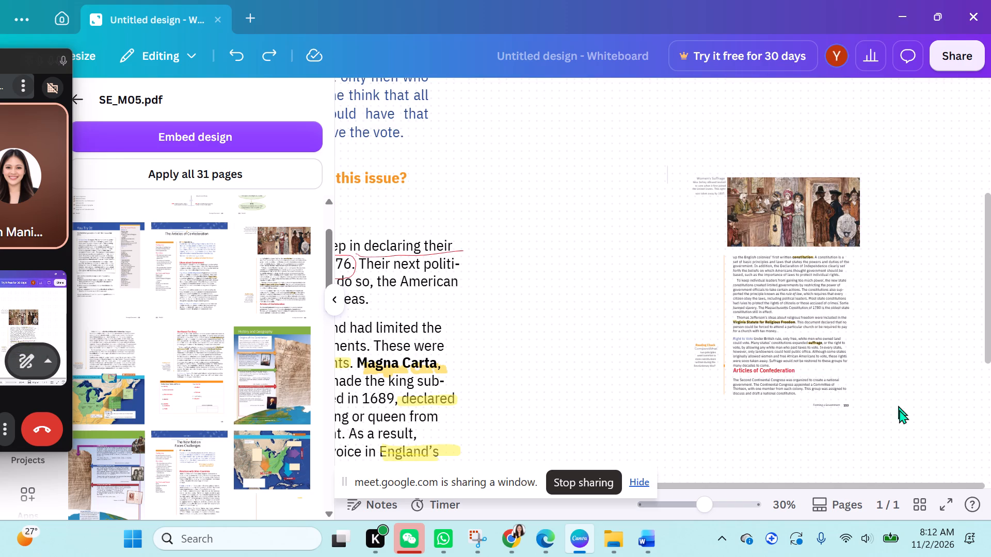
left_click_drag(903, 416, 669, 116)
left_click(786, 141)
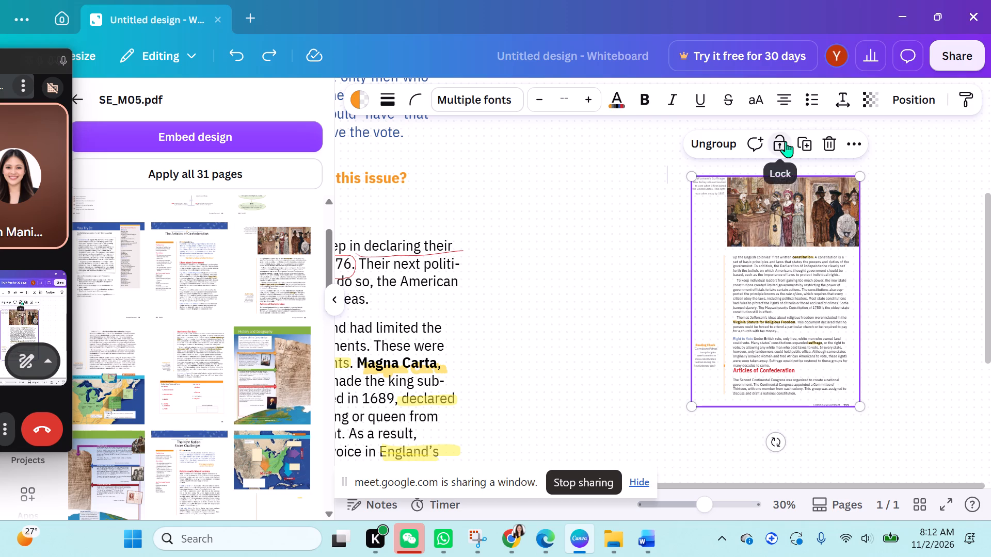
left_click(765, 203)
left_click(802, 145)
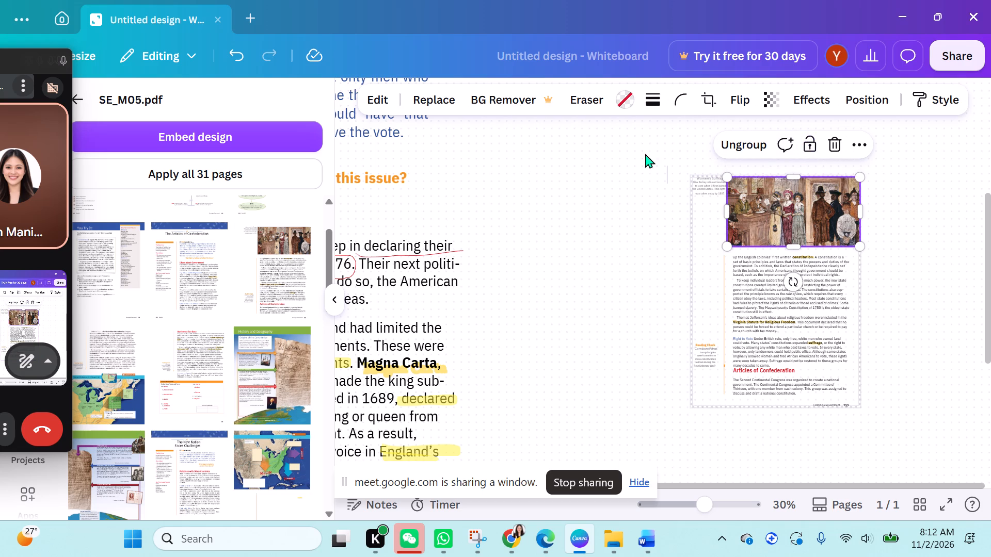
left_click(740, 146)
left_click(656, 153)
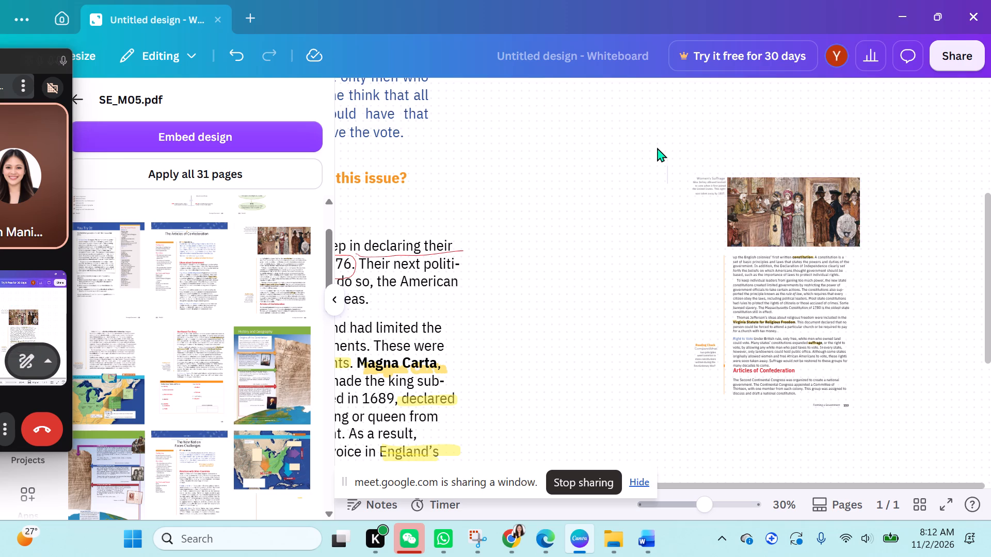
left_click_drag(659, 148, 868, 473)
left_click(887, 373)
left_click_drag(907, 429, 679, 175)
left_click(722, 142)
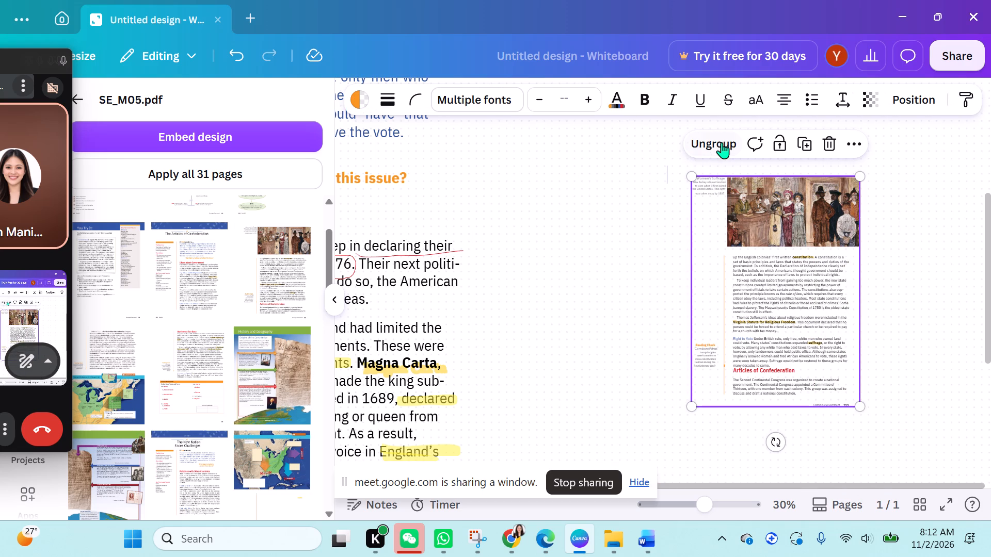
left_click_drag(690, 175, 557, 113)
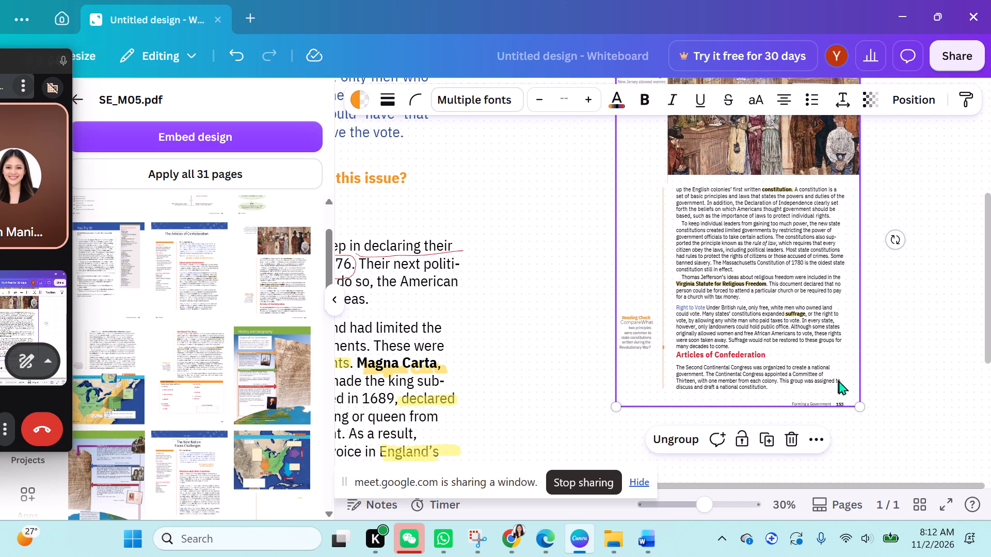
left_click_drag(862, 407, 904, 453)
Move the enlarged Women's Suffrage page down into the empty area below the level of the American Models of Government paragraph.
scroll(883, 375, "down", 4)
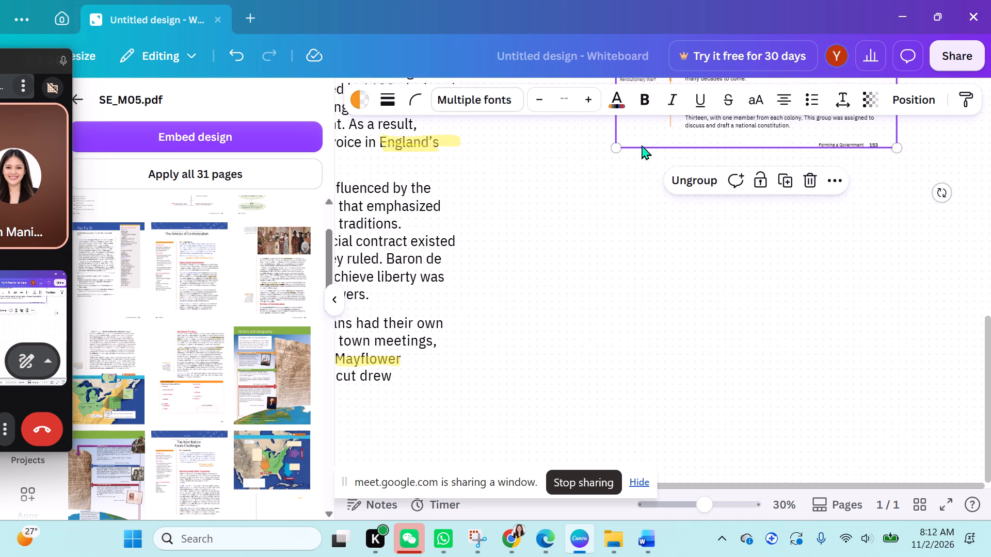
left_click_drag(644, 139, 595, 471)
scroll(612, 335, "down", 4)
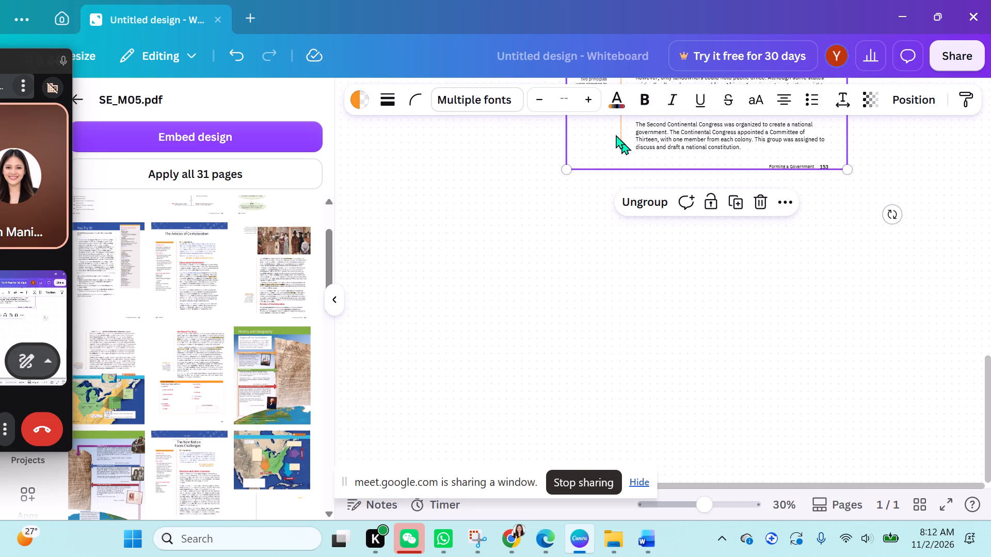
left_click_drag(608, 128, 403, 420)
scroll(720, 359, "up", 4)
scroll(720, 359, "down", 3)
left_click_drag(430, 241, 527, 231)
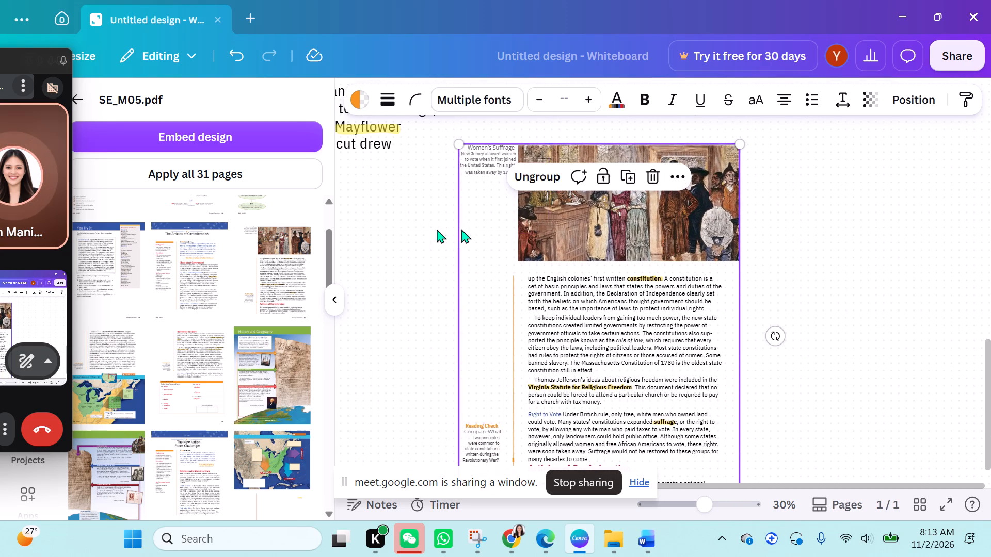
Hide the SE_M05.pdf page list and place the Women's Suffrage page directly beneath the American Models of Government paragraph.
left_click(338, 302)
scroll(226, 267, "up", 1)
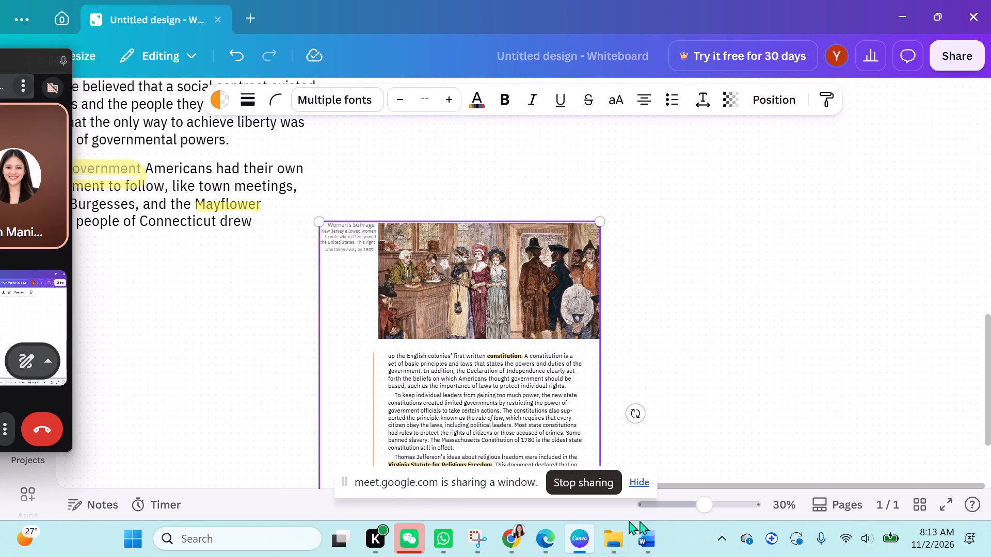
left_click_drag(760, 483, 595, 464)
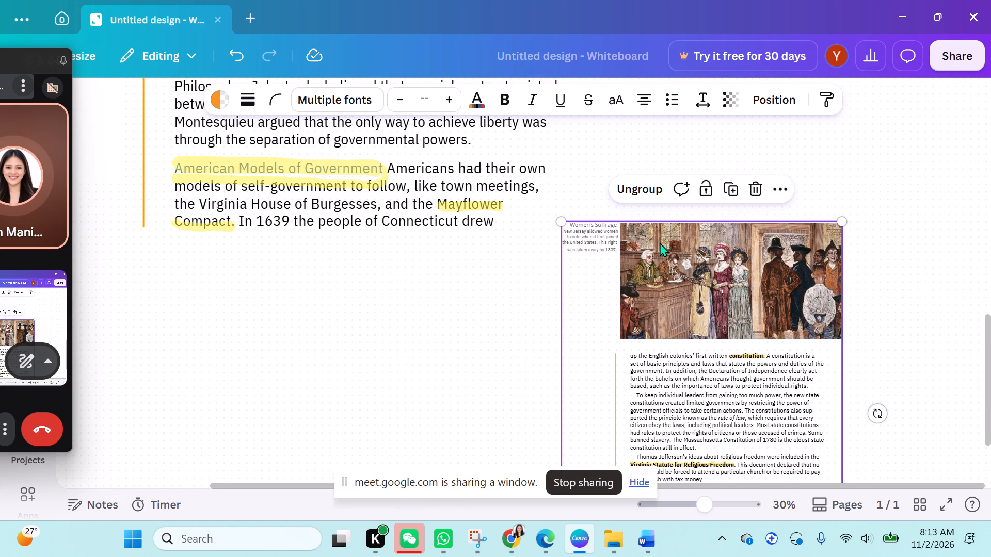
left_click_drag(660, 242, 290, 276)
scroll(581, 281, "down", 1)
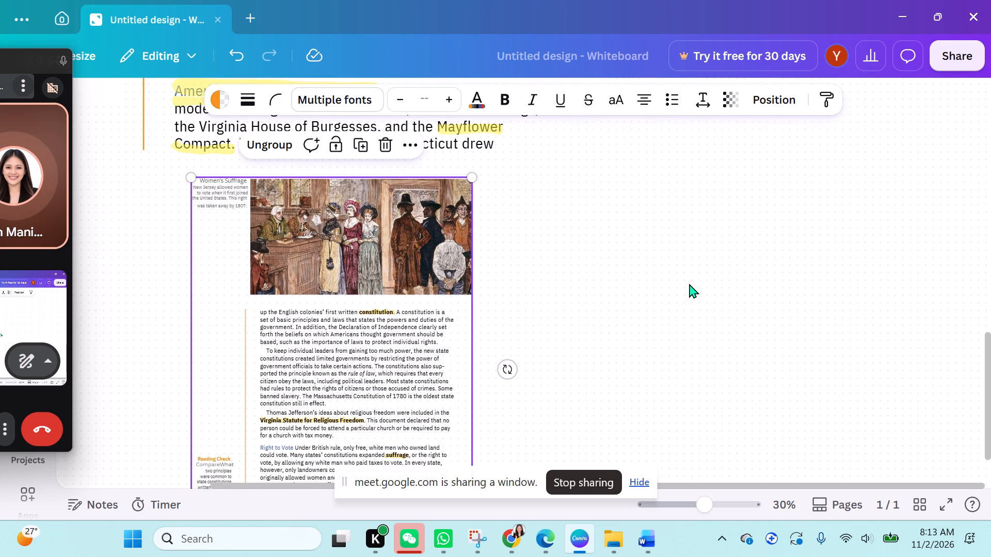
scroll(689, 284, "up", 1)
left_click(819, 247)
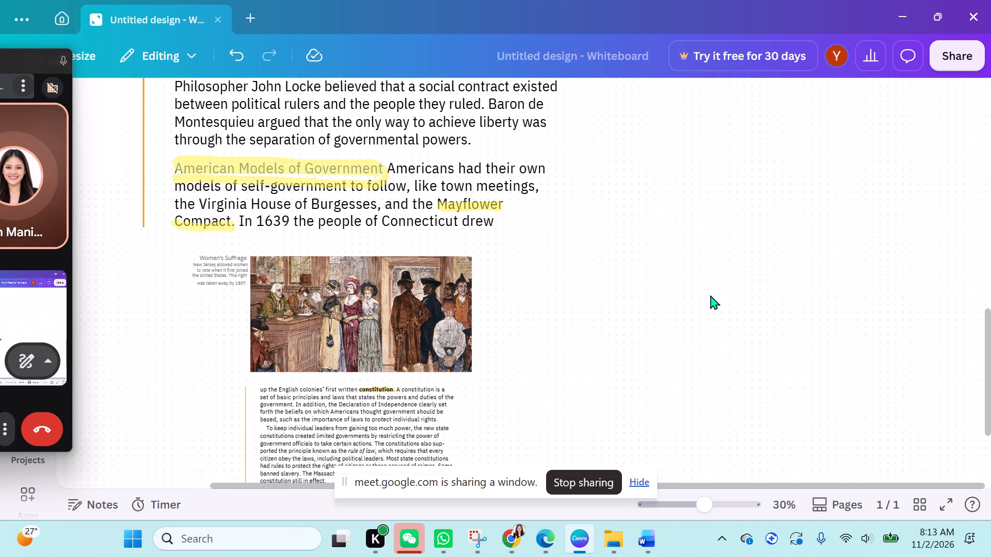
scroll(744, 276, "down", 3)
left_click_drag(406, 119, 381, 237)
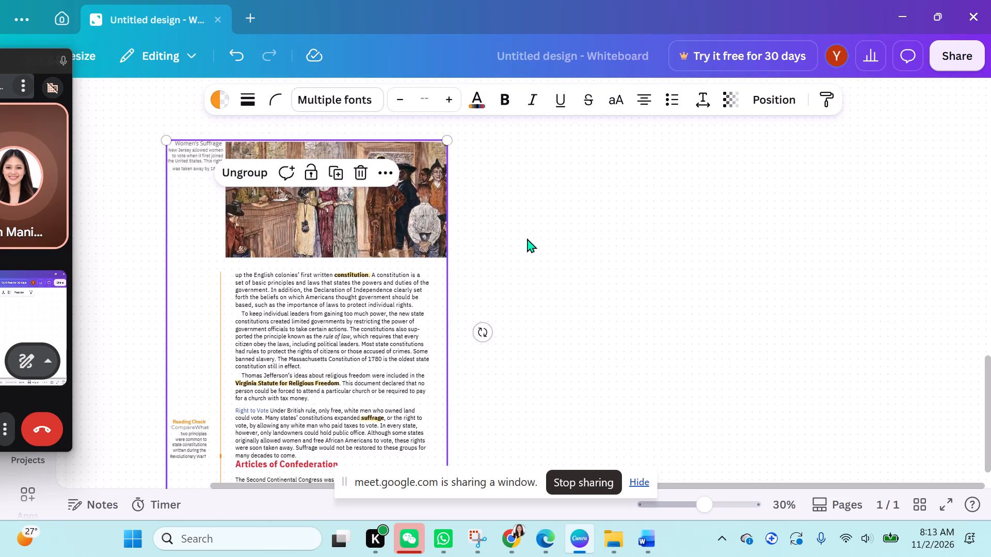
Enlarge the Women's Suffrage page to about 2,020 wide and 2,770 high.
scroll(533, 238, "down", 2)
left_click_drag(445, 367, 748, 556)
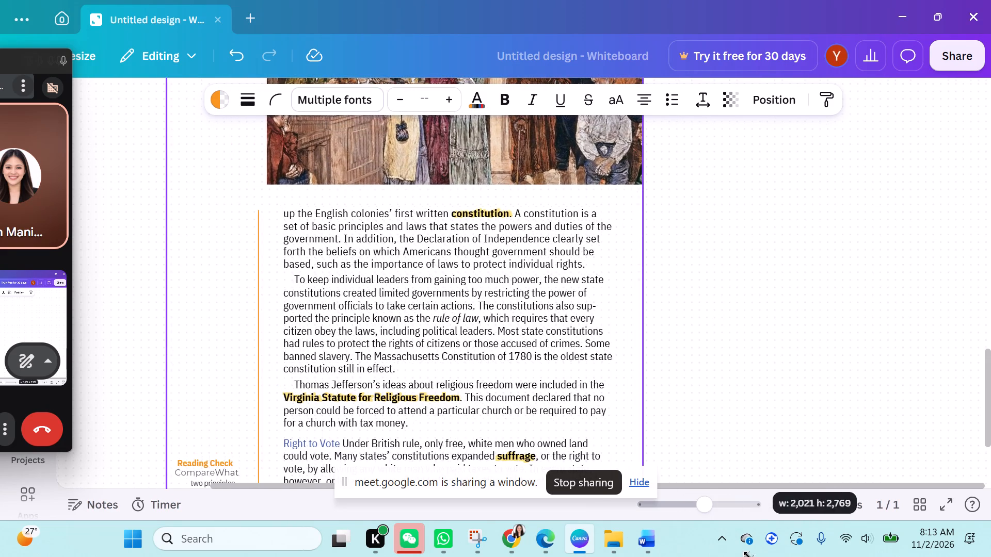
left_click_drag(748, 556, 748, 552)
left_click(706, 200)
Look over the enlarged page from the Women's Suffrage picture through the paragraphs on the state constitutions.
scroll(737, 250, "up", 4)
scroll(456, 186, "down", 4)
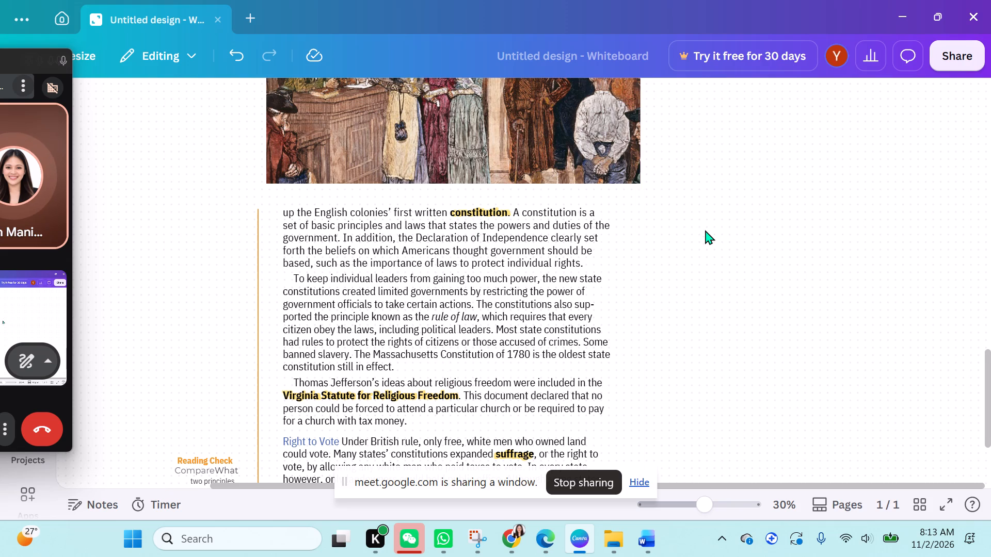
scroll(706, 230, "up", 2)
scroll(706, 230, "down", 2)
scroll(702, 226, "up", 1)
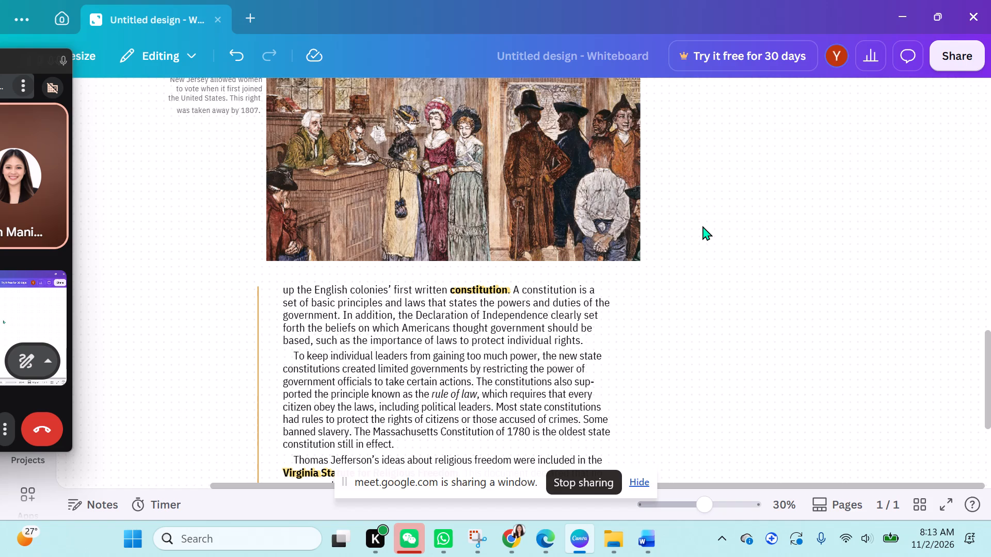
scroll(530, 152, "up", 2)
scroll(528, 164, "down", 2)
scroll(530, 160, "up", 1)
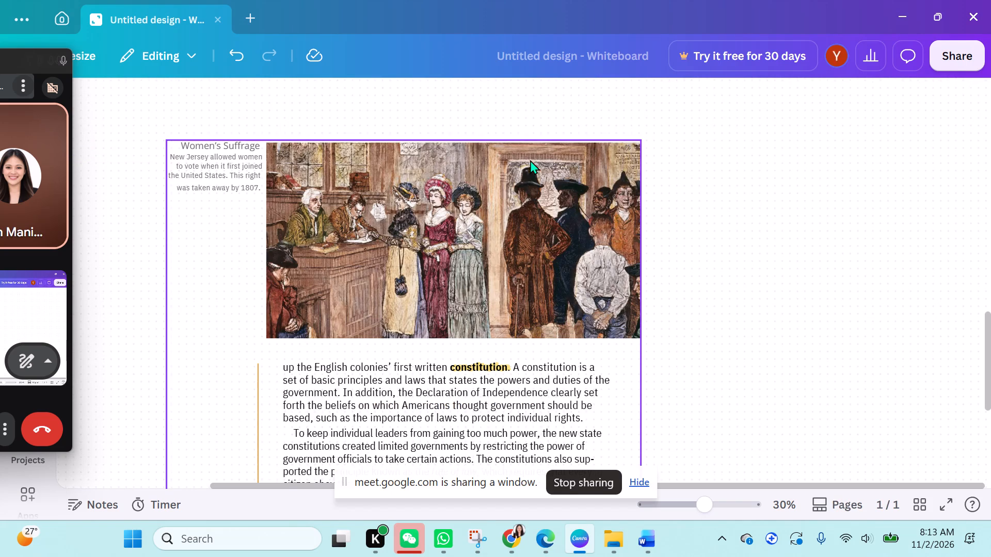
left_click_drag(530, 190, 413, 147)
scroll(718, 184, "down", 2)
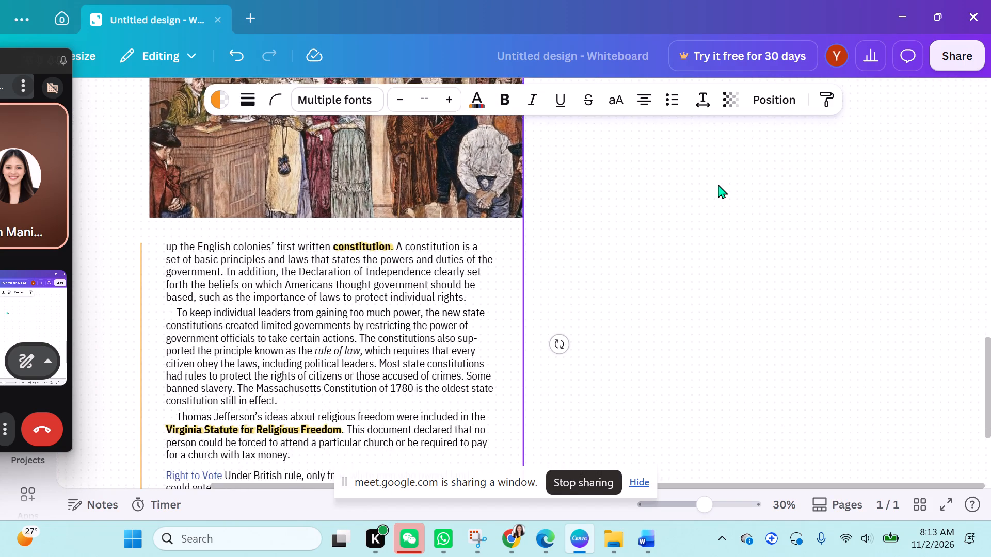
scroll(718, 184, "down", 2)
left_click_drag(520, 438, 619, 497)
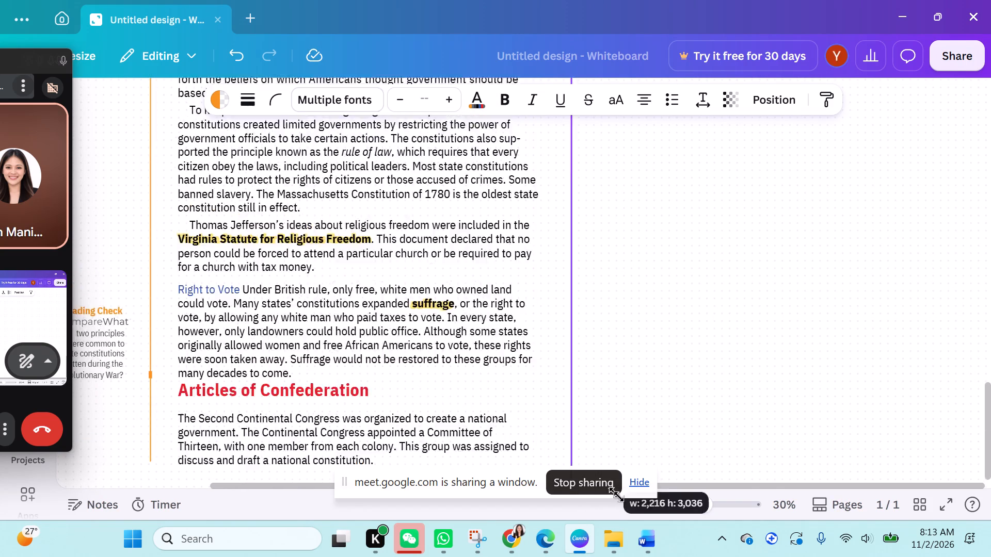
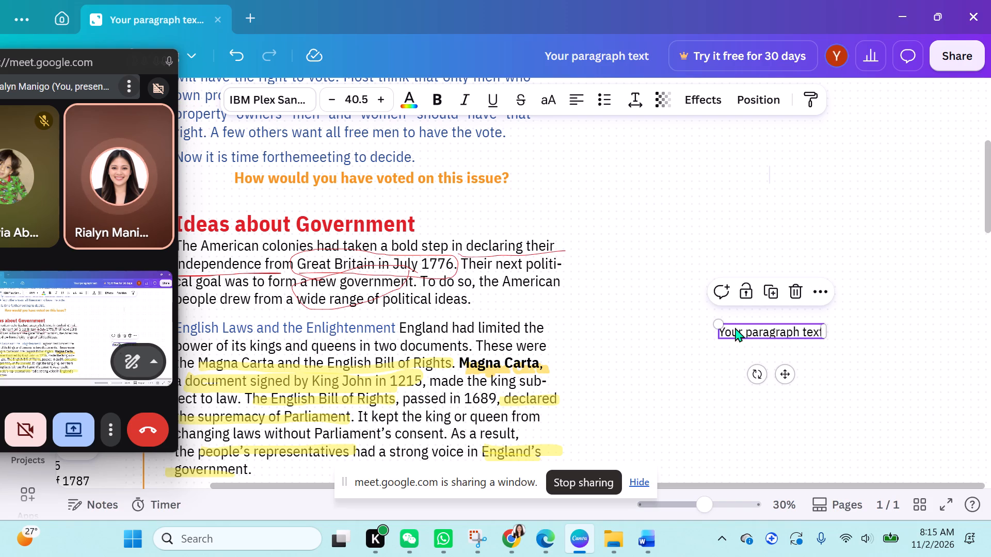
Enlarge the placeholder paragraph text to size 100 and place it in the blank area beside the question How would you have voted on this issue?
left_click_drag(717, 326, 586, 138)
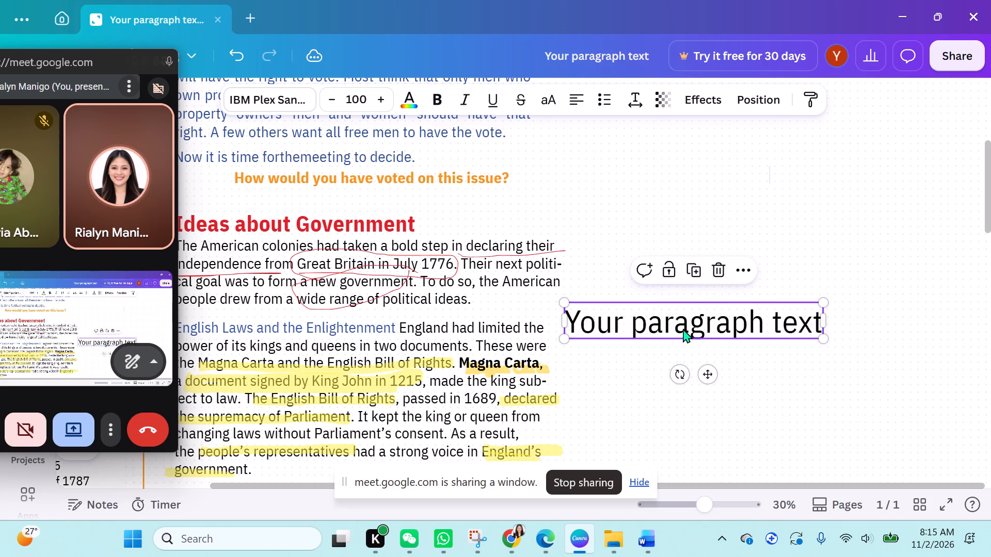
left_click_drag(683, 329, 758, 152)
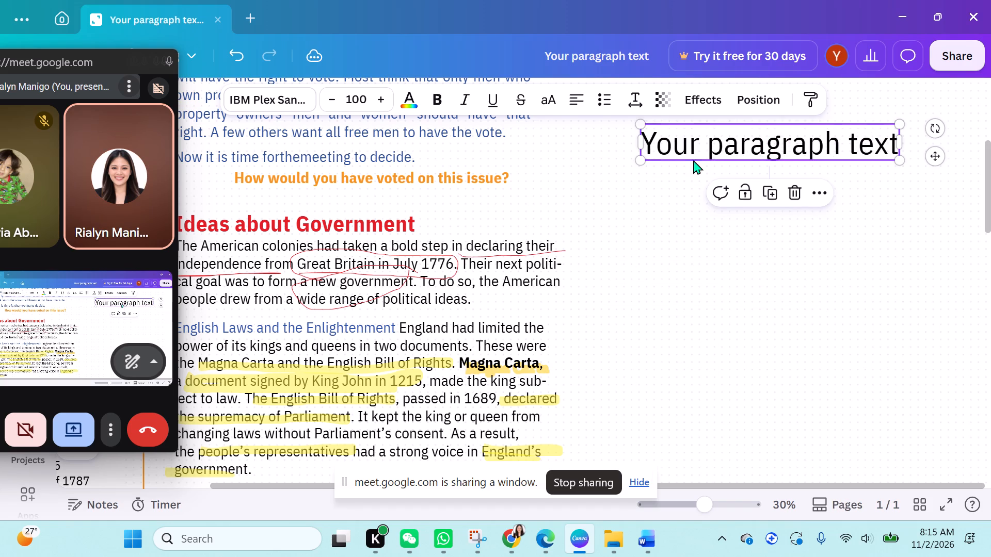
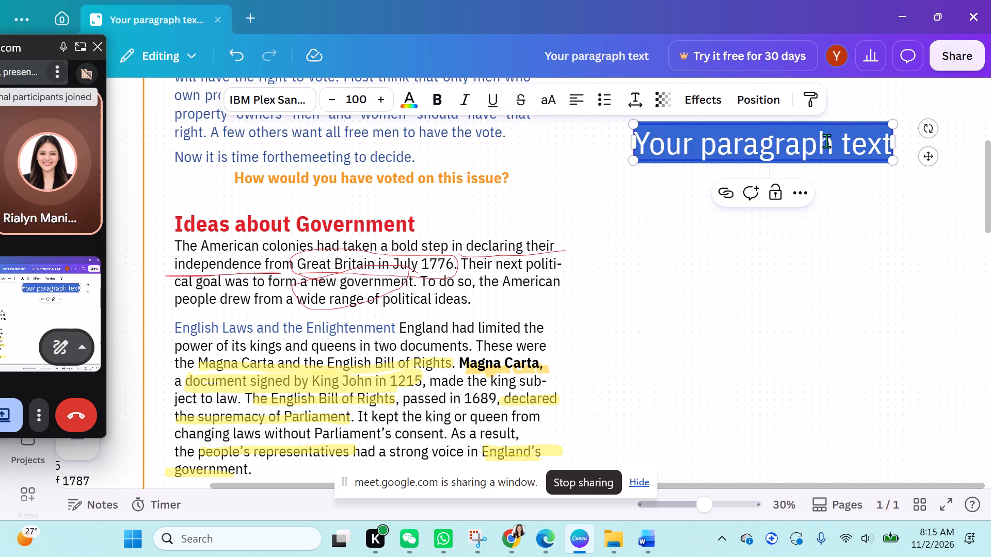
Reposition the placeholder paragraph text in the blank area beside the Ideas about Government heading.
scroll(792, 293, "up", 4)
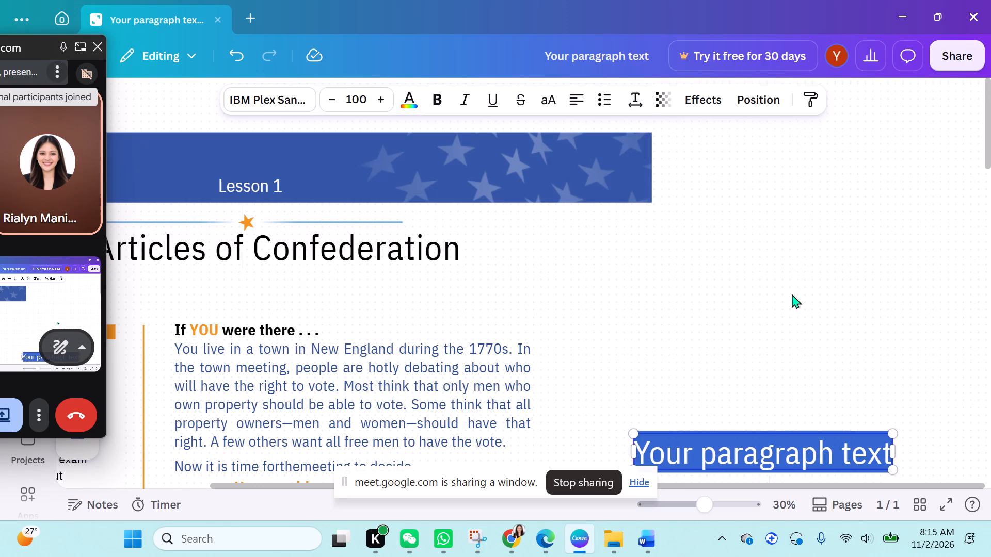
left_click_drag(814, 451, 832, 266)
left_click(868, 409)
left_click_drag(849, 449, 849, 430)
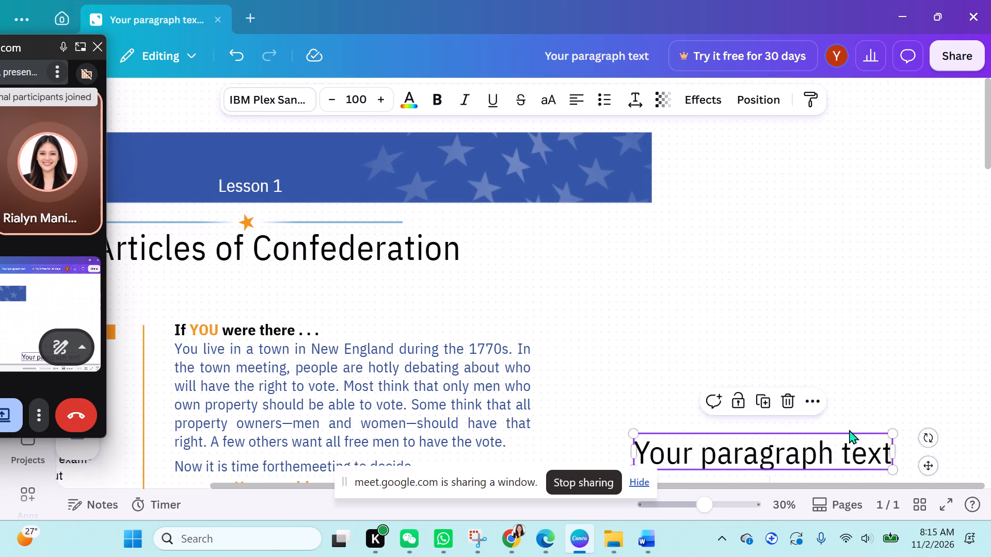
left_click_drag(849, 430, 848, 152)
scroll(838, 278, "up", 4)
scroll(799, 229, "up", 1)
scroll(799, 175, "down", 5)
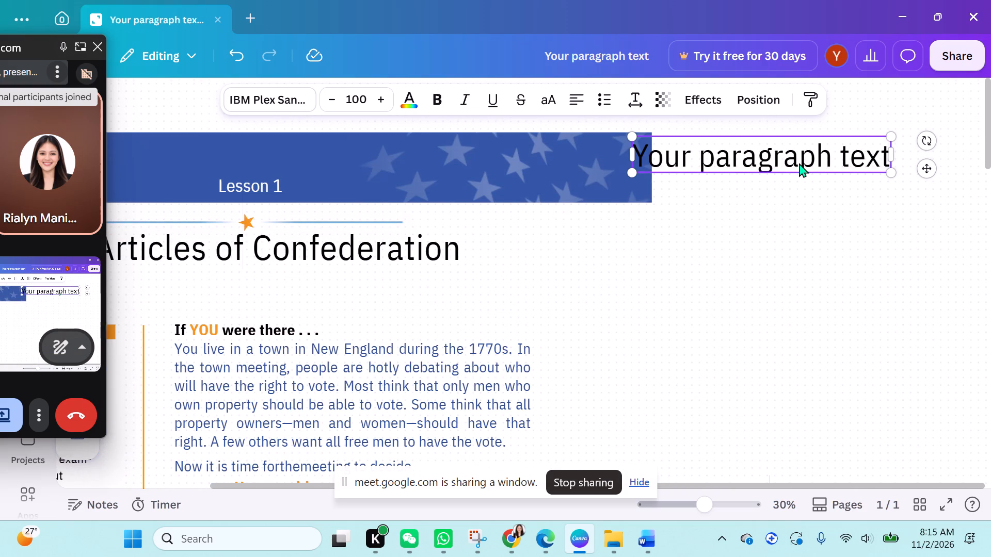
left_click_drag(763, 158, 768, 379)
scroll(762, 268, "down", 3)
left_click_drag(775, 136, 785, 298)
scroll(762, 222, "down", 1)
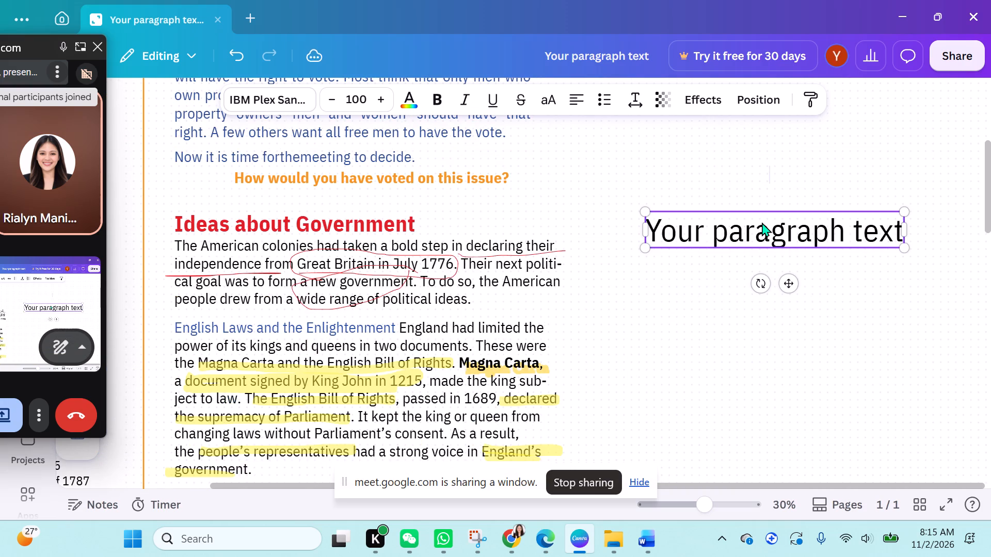
Replace the placeholder paragraph text with "July 1776 -".
triple_click(762, 222)
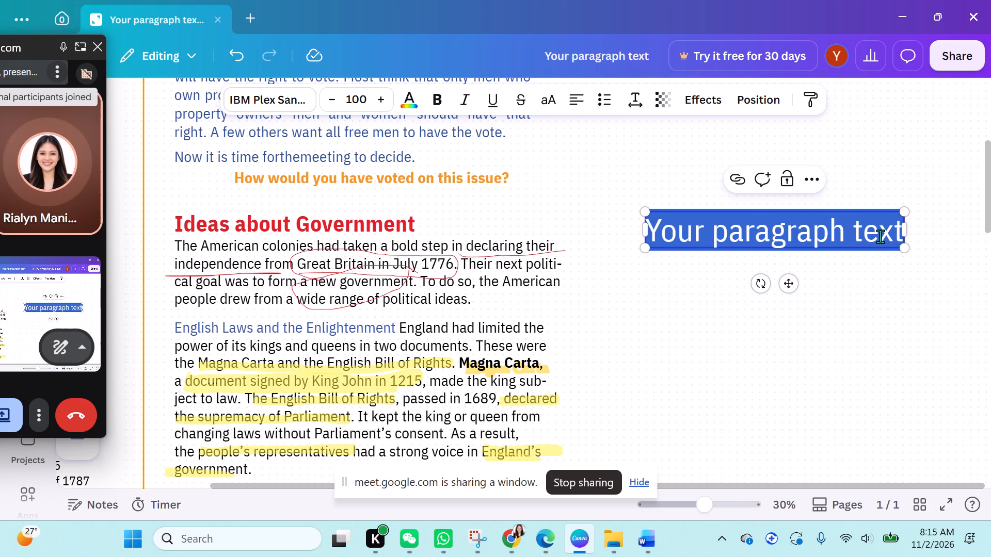
type("Amer")
key("BackSpace")
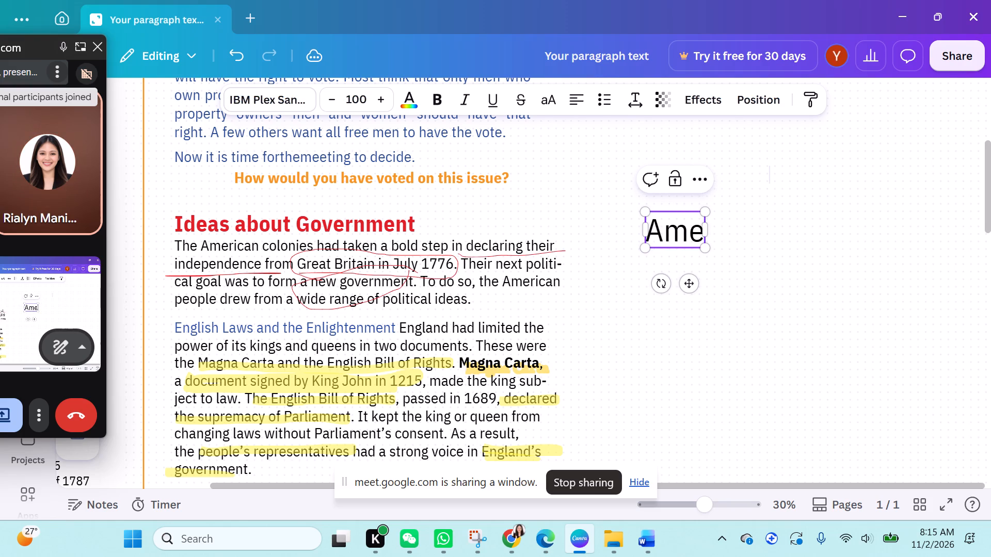
key("BackSpace")
key("BackSpace")
key("BackSpace")
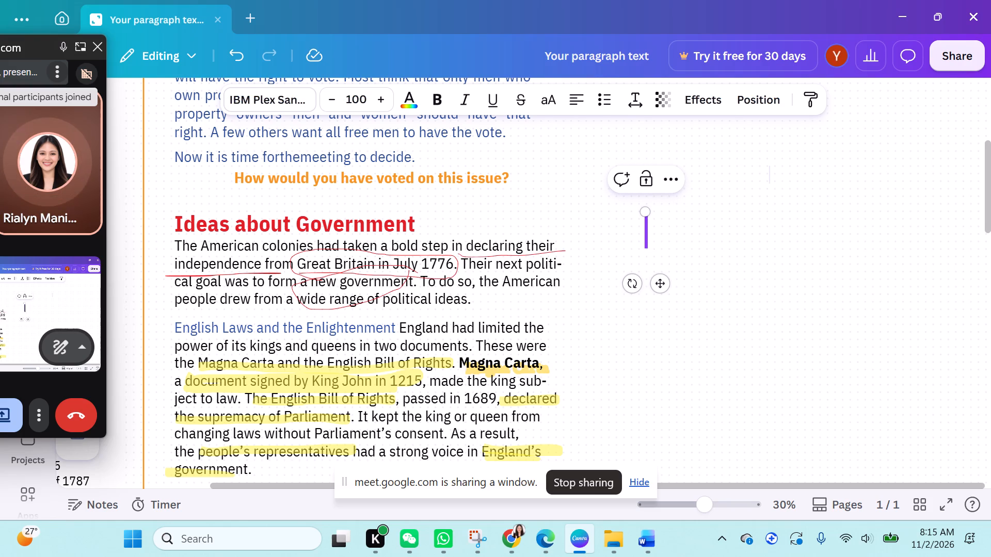
type("July 1776 -")
key("space")
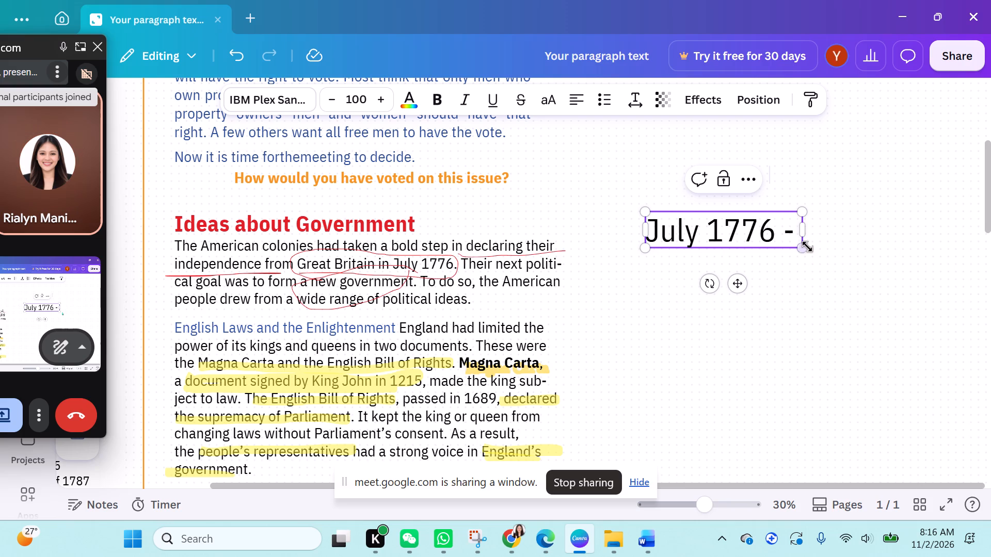
Shrink the July 1776 note to about font size 37.1 and move it beside the line about the meeting deciding.
left_click_drag(804, 245, 701, 227)
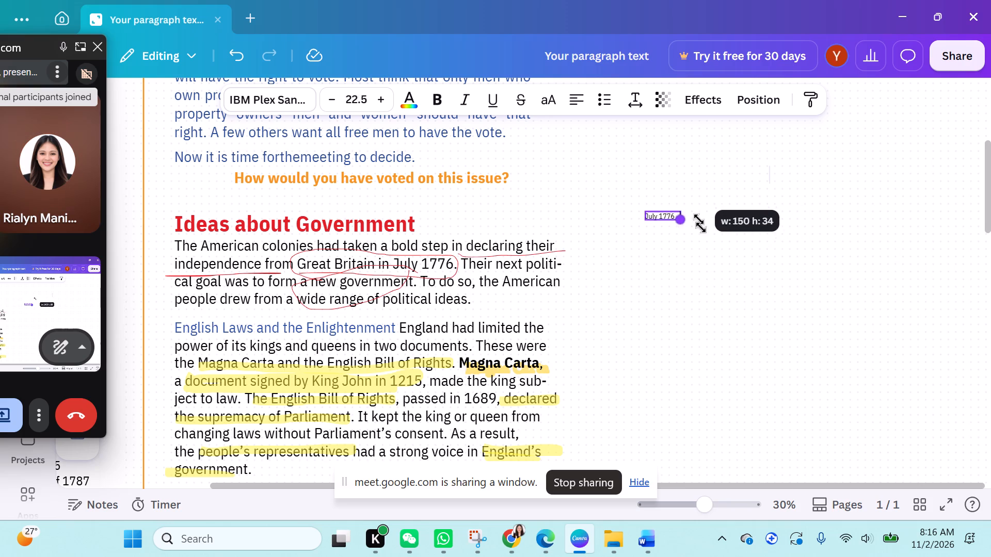
left_click_drag(701, 227, 743, 259)
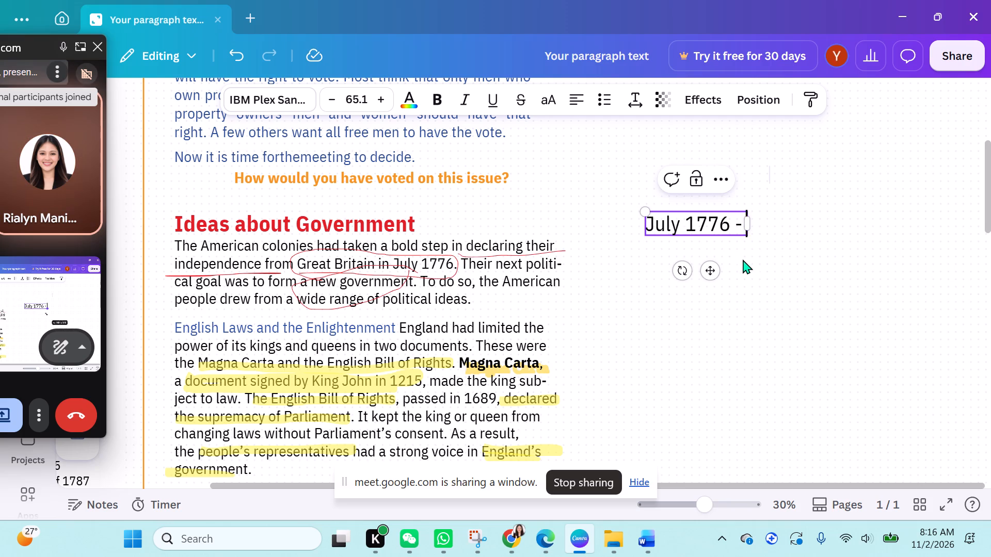
left_click_drag(710, 270, 679, 242)
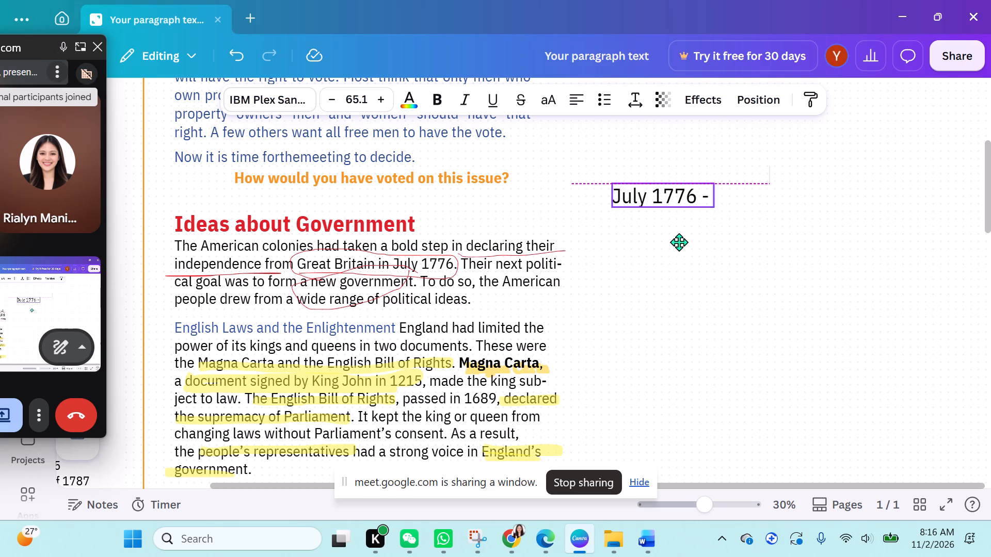
left_click_drag(679, 242, 687, 241)
double_click(686, 193)
left_click(747, 224)
double_click(700, 191)
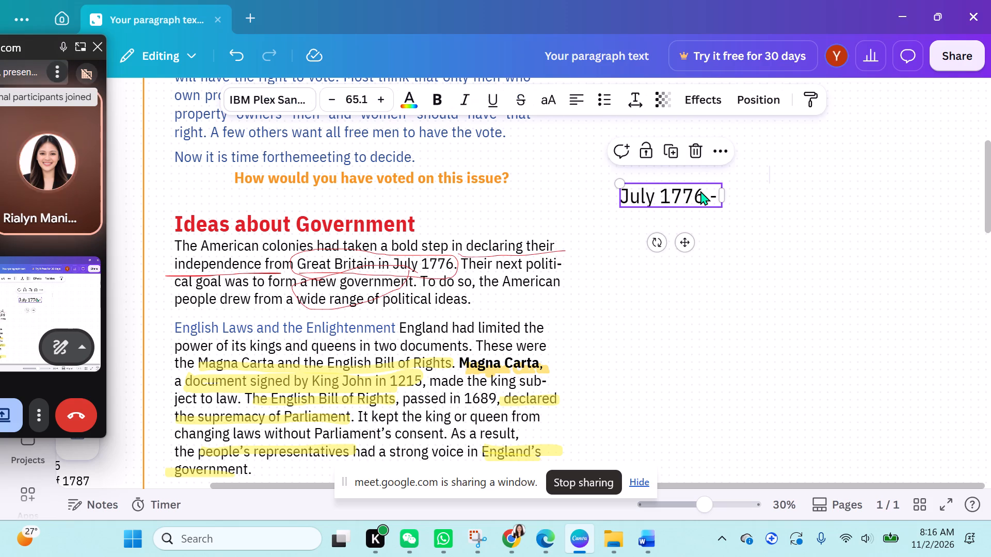
left_click(709, 201)
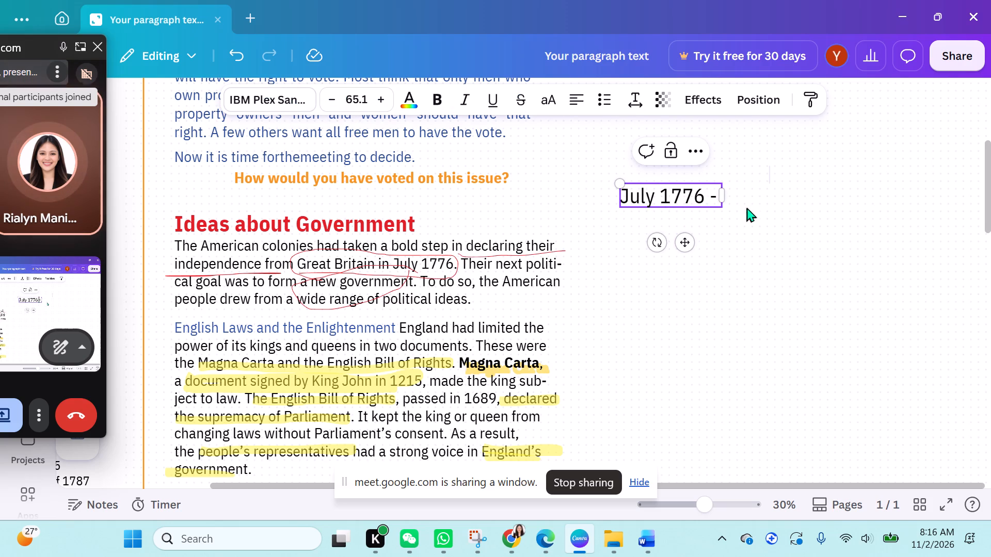
left_click(716, 196)
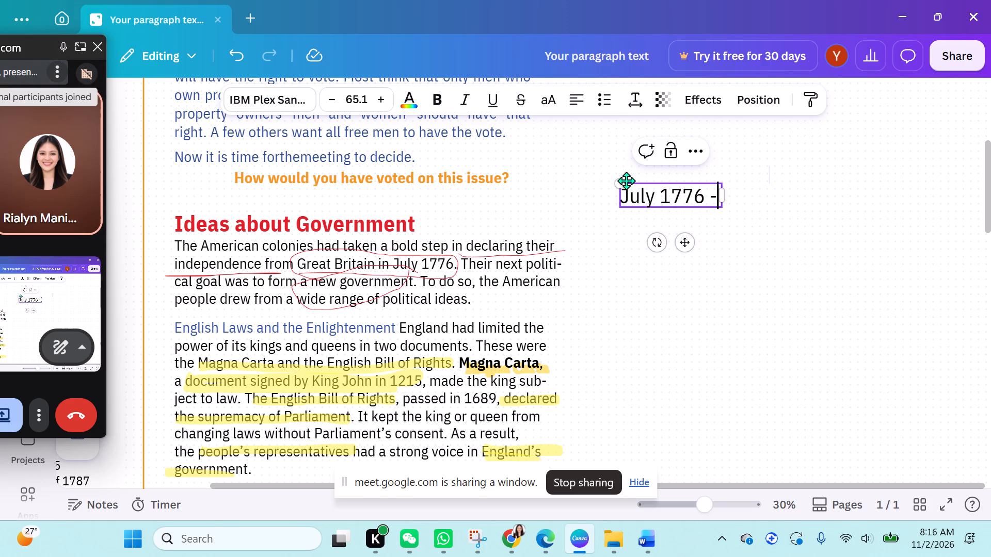
left_click(619, 181)
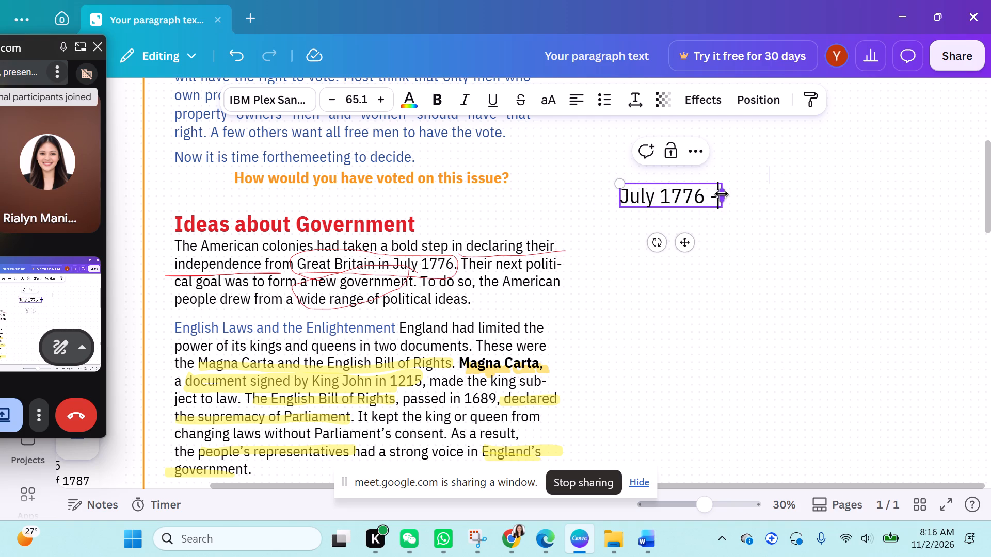
left_click_drag(620, 185, 636, 192)
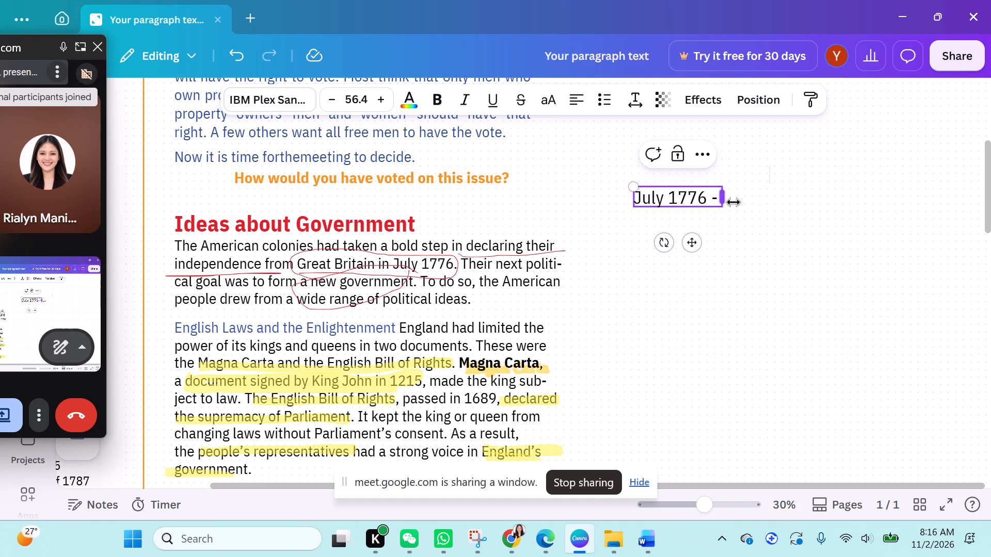
left_click_drag(634, 187, 662, 201)
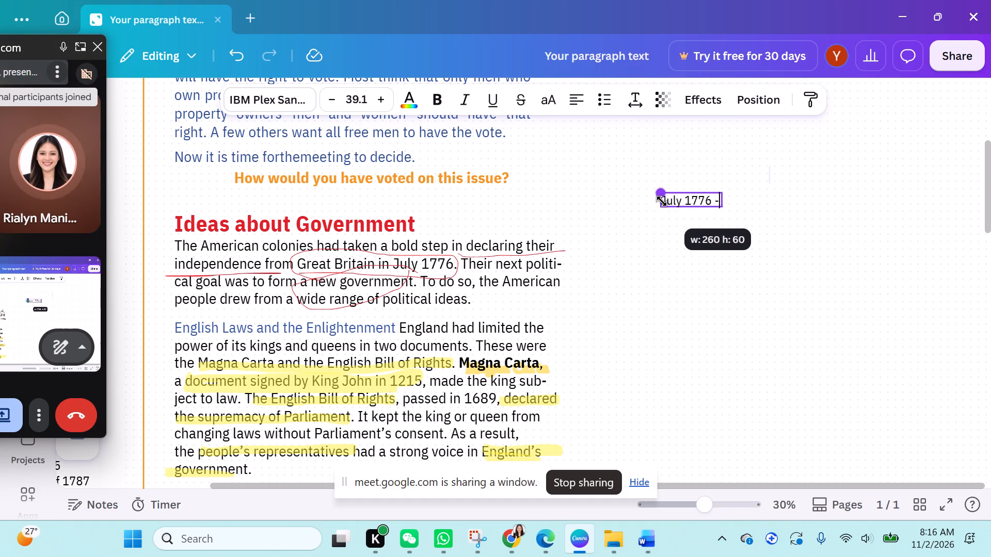
left_click_drag(662, 201, 663, 202)
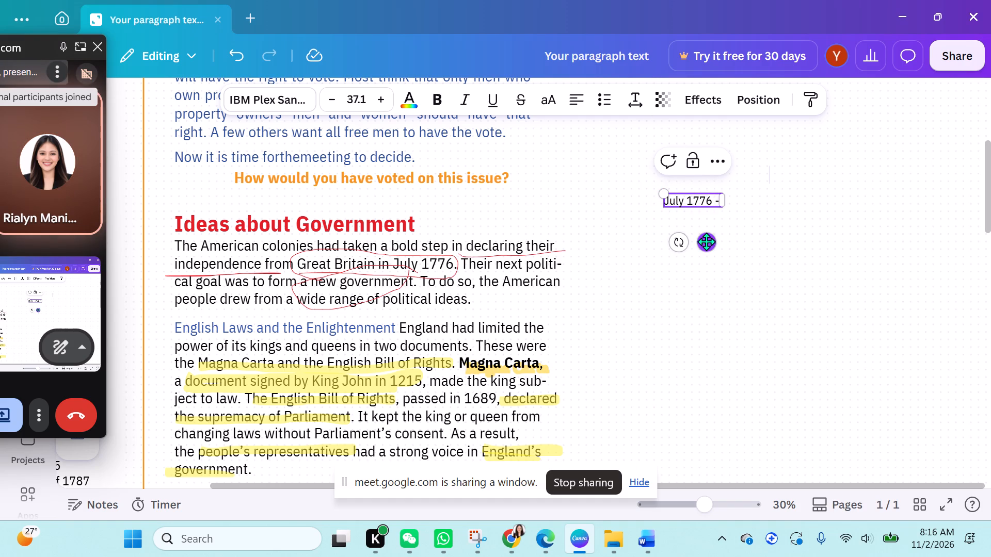
left_click_drag(706, 241, 707, 202)
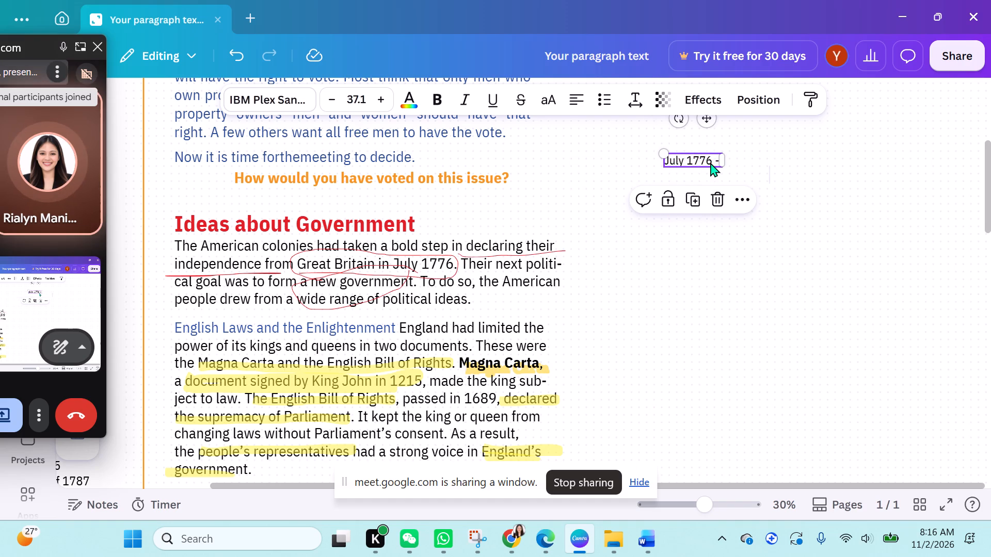
Continue the July 1776 note with "American had taken a bold step".
double_click(708, 157)
left_click(708, 157)
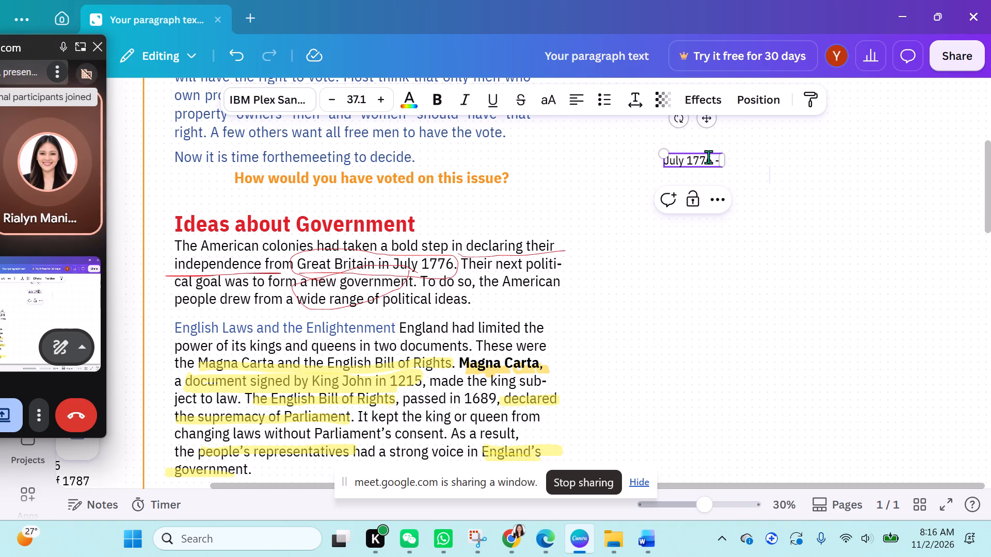
key("Right")
key("Right")
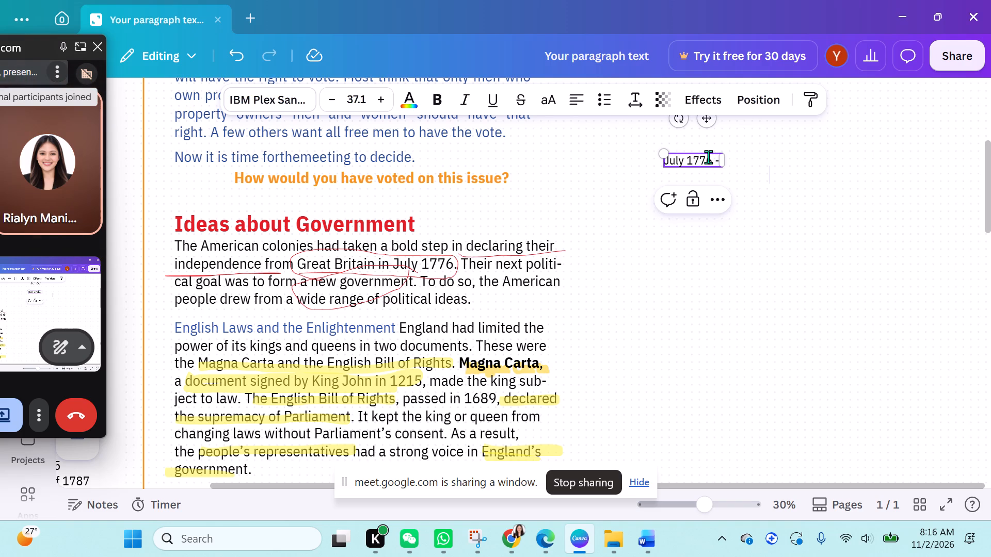
key("Right")
key("space")
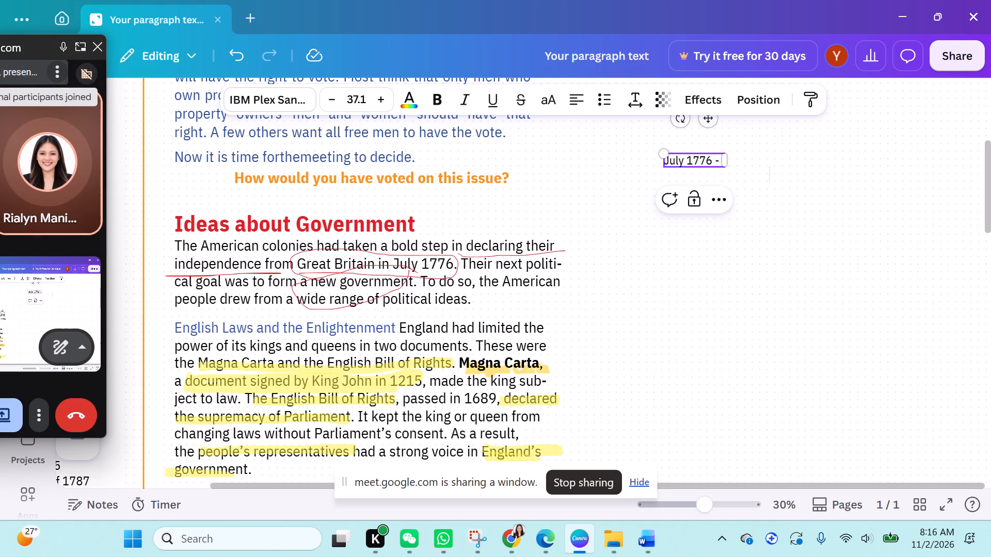
type("American")
key("space")
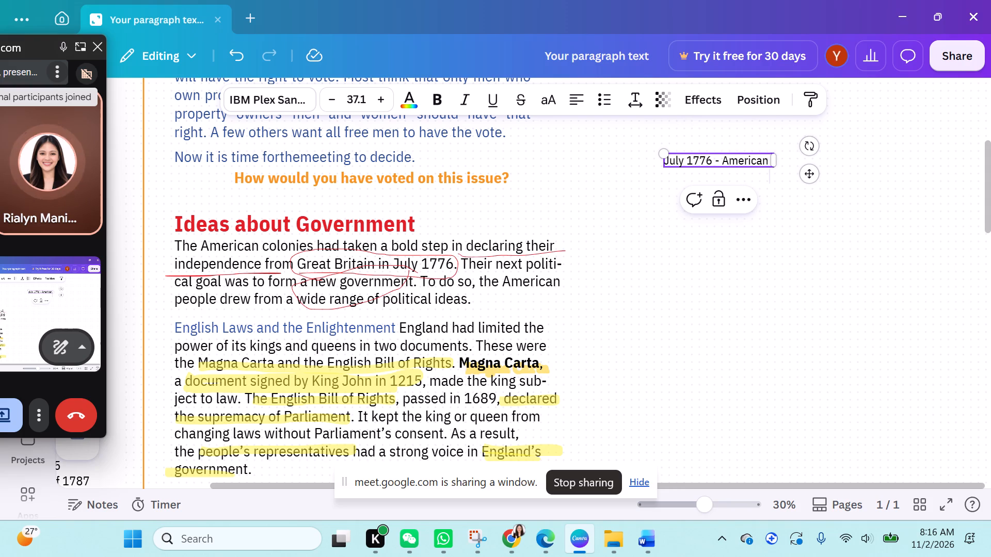
type("ta")
key("BackSpace")
key("BackSpace")
type("had taken a bold step")
key("space")
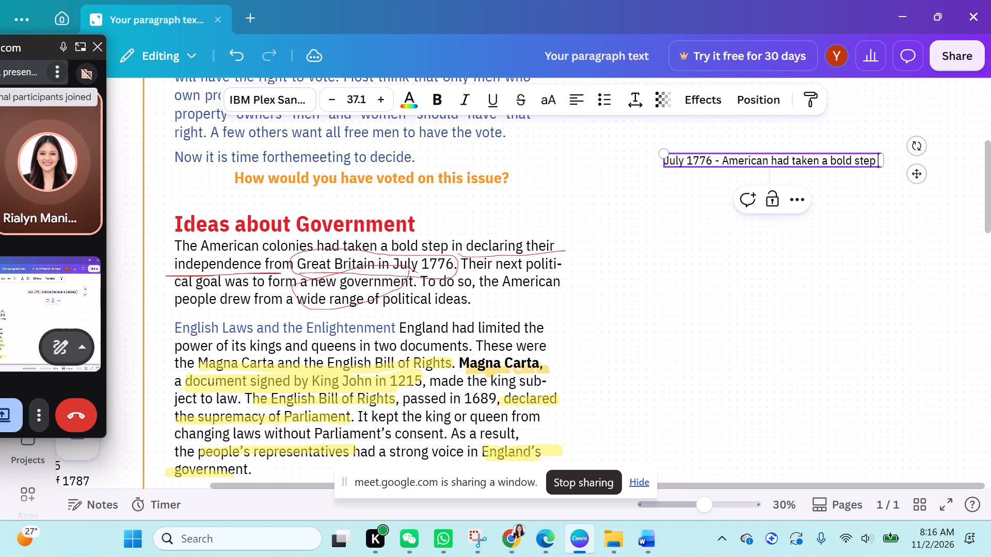
Finish the note's sentence with "in declaring" and, on a second line, "an independence from the Great Britain.".
type("in declaring")
key("space")
key("Return")
type("an inder")
key("BackSpace")
type("penc")
key("BackSpace")
type("dence from the Great Britaim")
key("BackSpace")
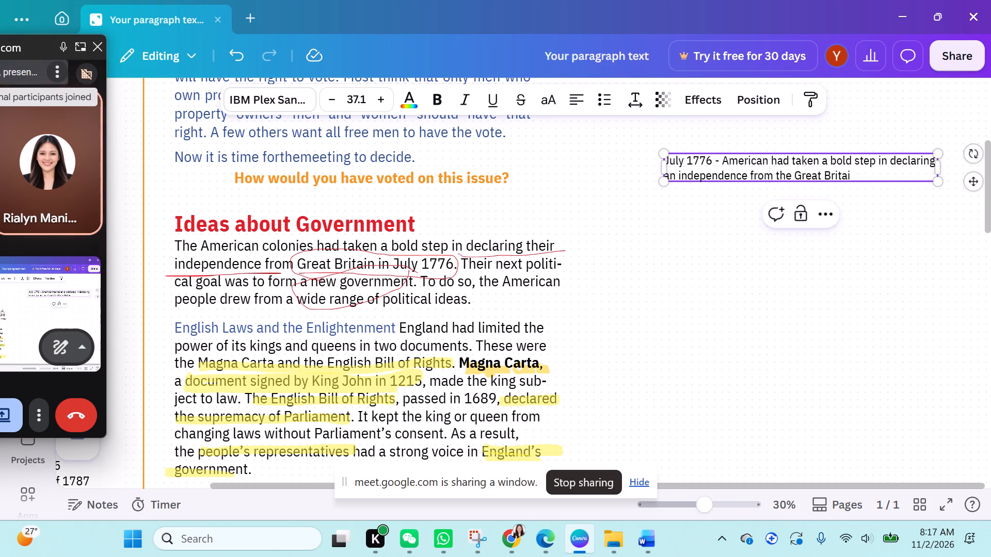
type("n.")
key("space")
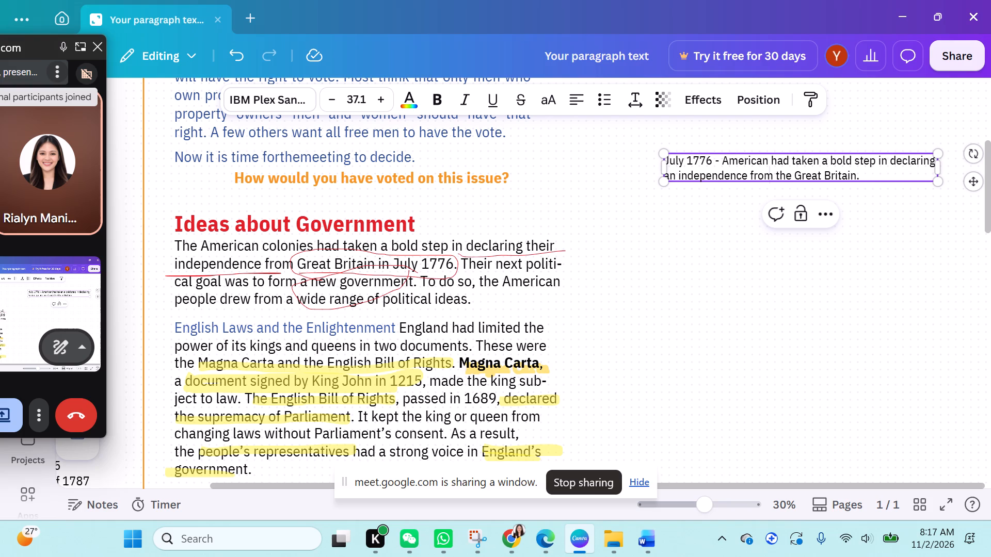
Move the July 1776 note down beside the first paragraph under Ideas about Government.
left_click(704, 253)
left_click_drag(745, 172, 729, 175)
left_click(850, 165)
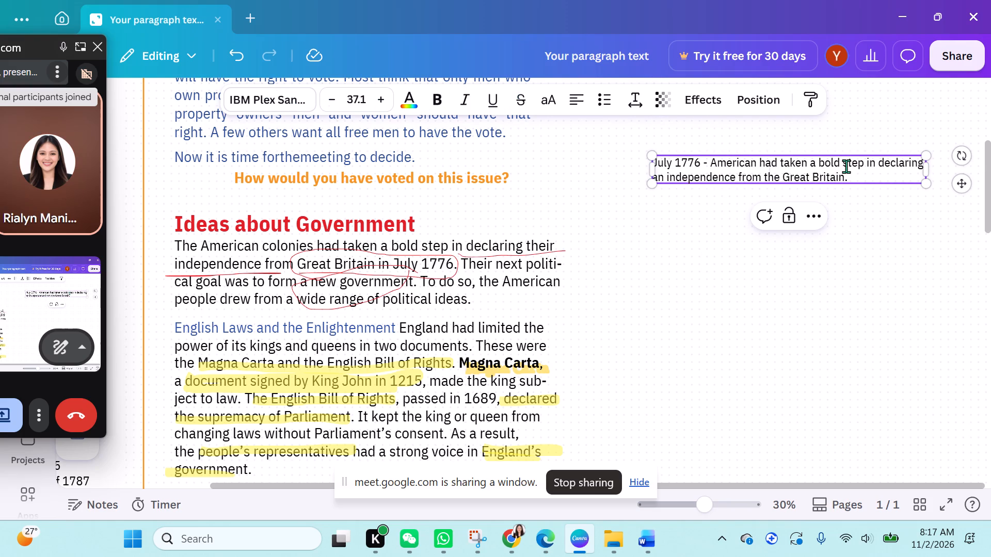
left_click(866, 209)
left_click_drag(805, 170, 801, 208)
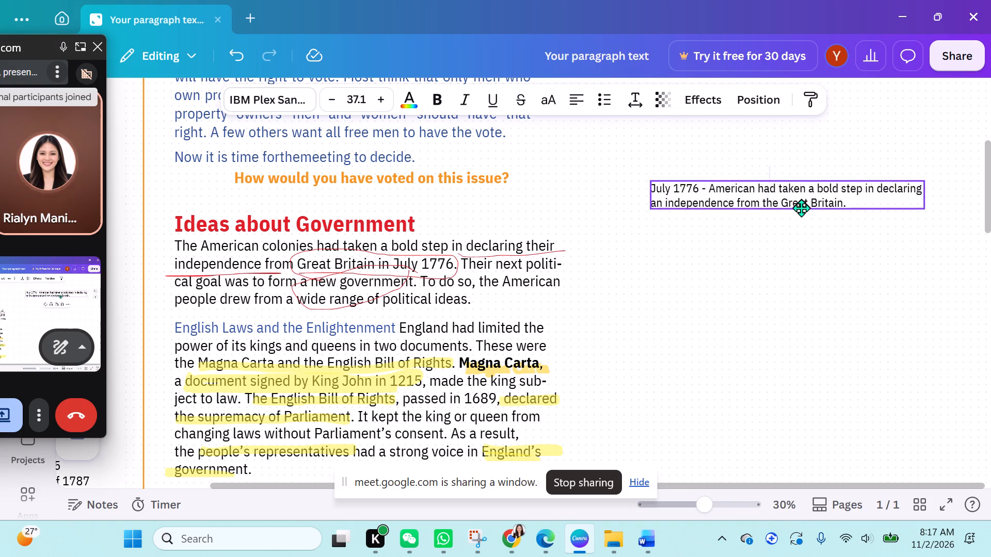
left_click_drag(801, 208, 780, 276)
Add the term "Magna Carta" to the note, leaving one blank line after the July 1776 sentence.
scroll(622, 219, "down", 3)
scroll(652, 216, "up", 1)
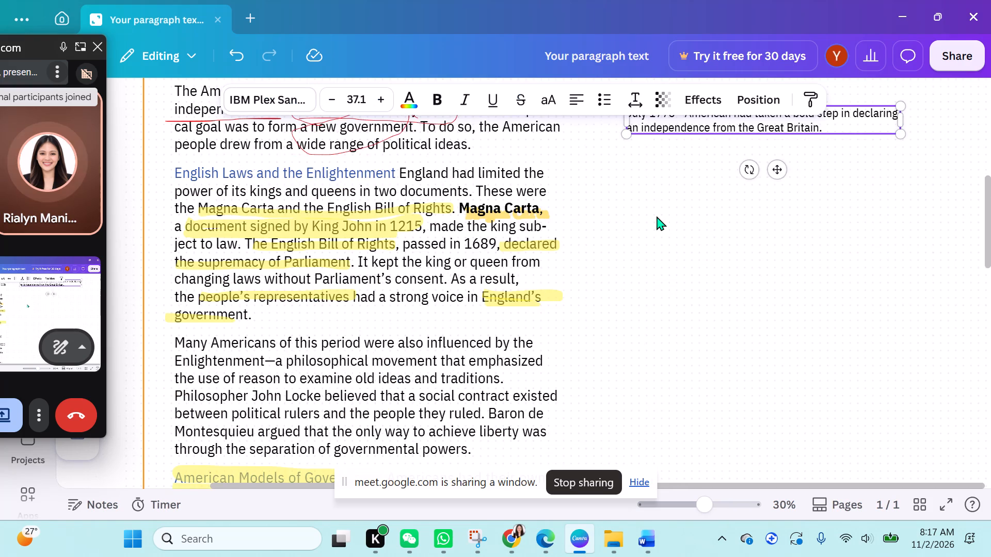
double_click(845, 129)
left_click(845, 129)
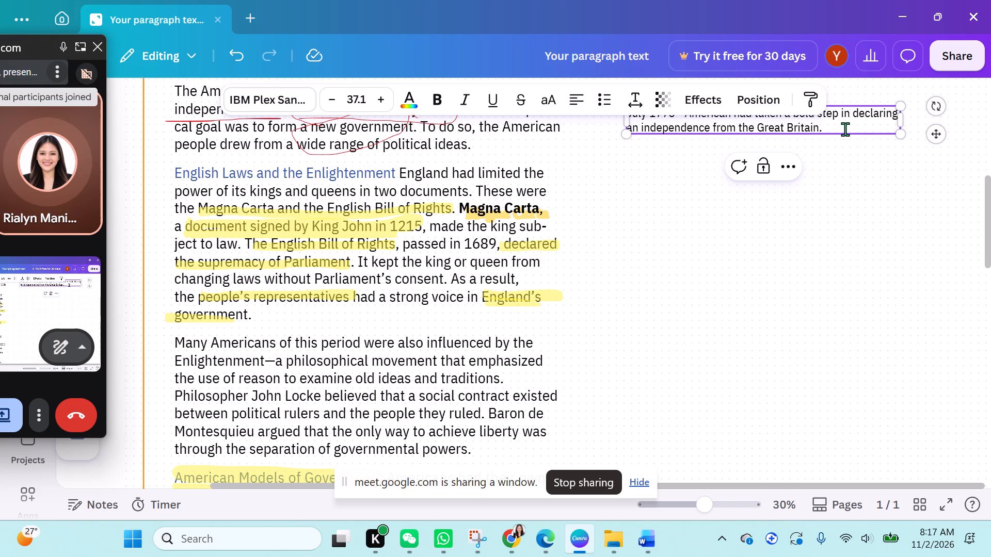
key("shift+Return")
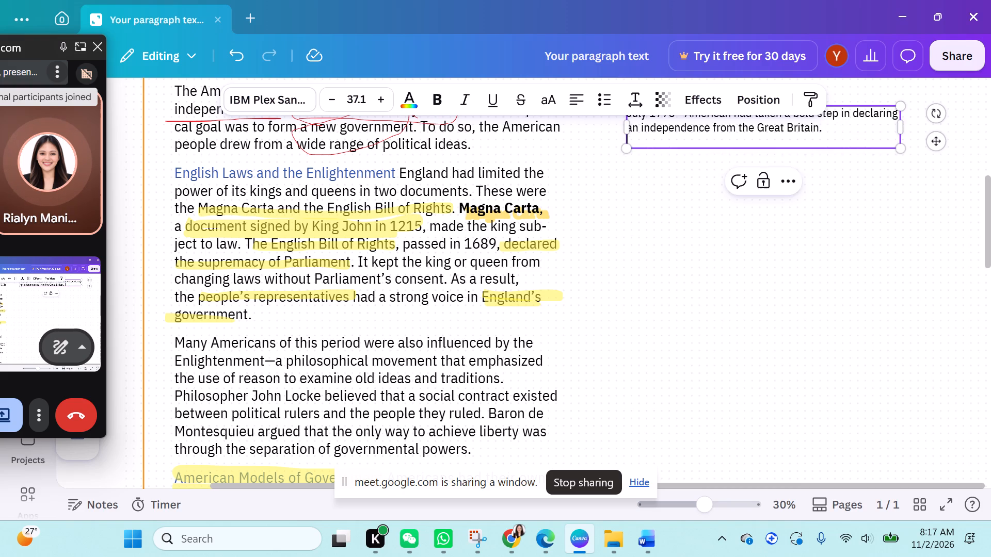
key("shift+Return")
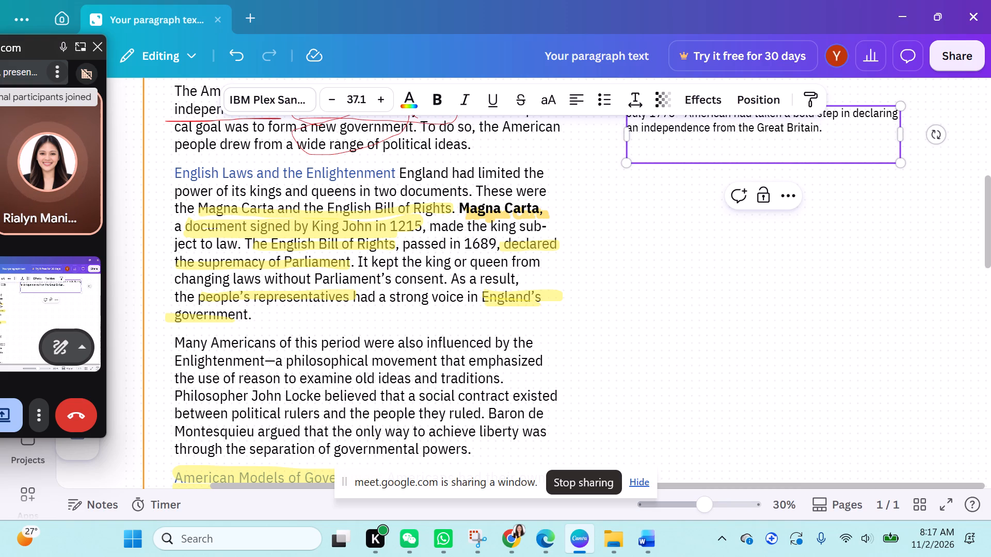
type("Magna Xr")
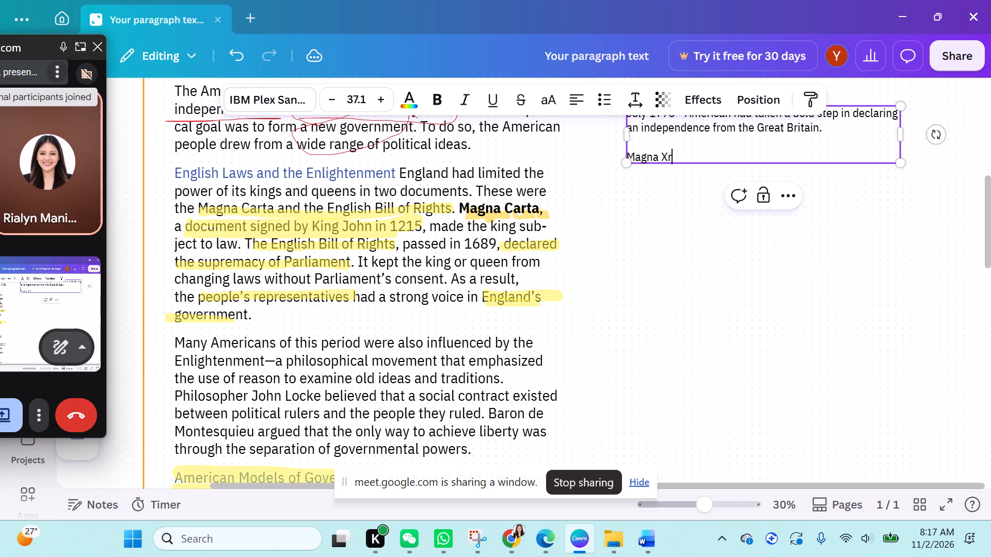
key("BackSpace")
key("BackSpace")
type("Carta")
key("space")
Define the Magna Carta in the note by adding "- a document signed by King John in 1215" after the term.
type("- a document signed bu")
key("space")
key("BackSpace")
key("BackSpace")
type("y King Ko")
key("BackSpace")
key("BackSpace")
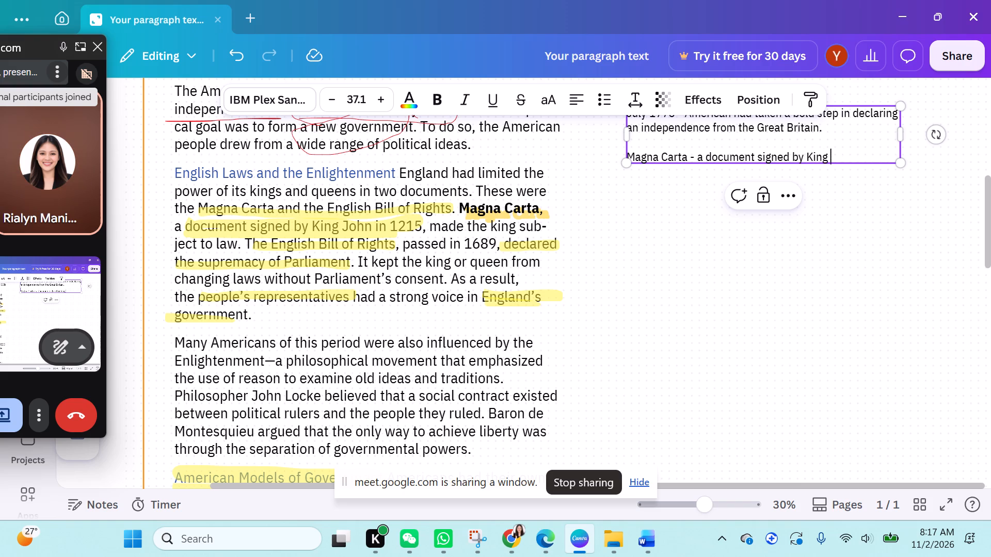
type("John in")
key("space")
type("1215")
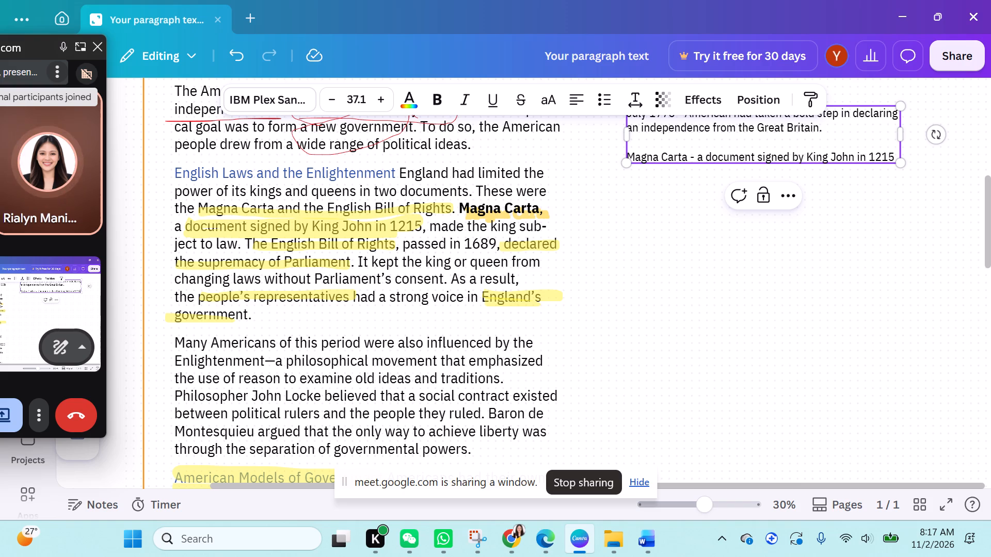
type(".")
key("space")
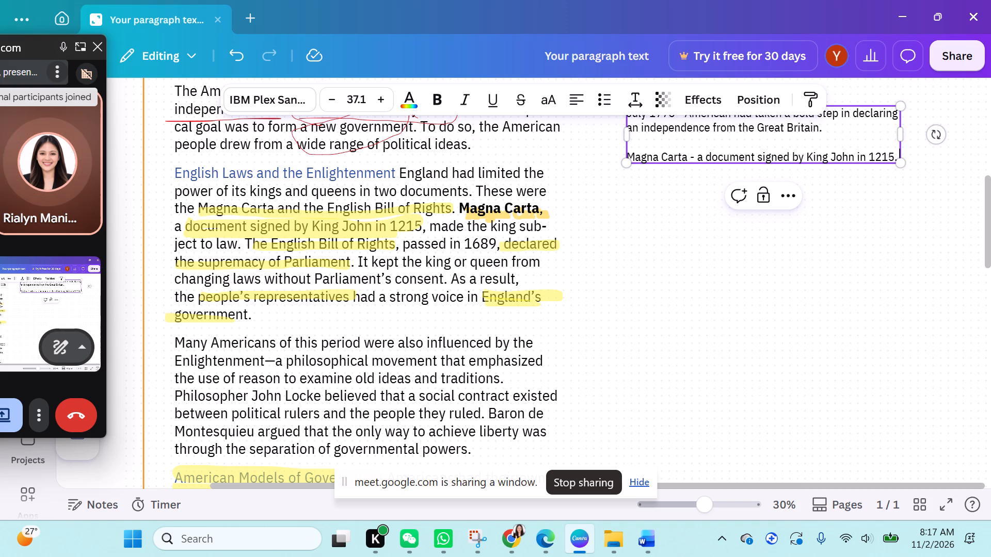
key("BackSpace")
key("BackSpace")
key("space")
key("BackSpace")
Continue the Magna Carta sentence after 1215 with ", it made the".
type(", it amde the")
key("space")
key("BackSpace")
key("BackSpace")
key("BackSpace")
key("BackSpace")
key("BackSpace")
key("BackSpace")
key("BackSpace")
key("BackSpace")
key("BackSpace")
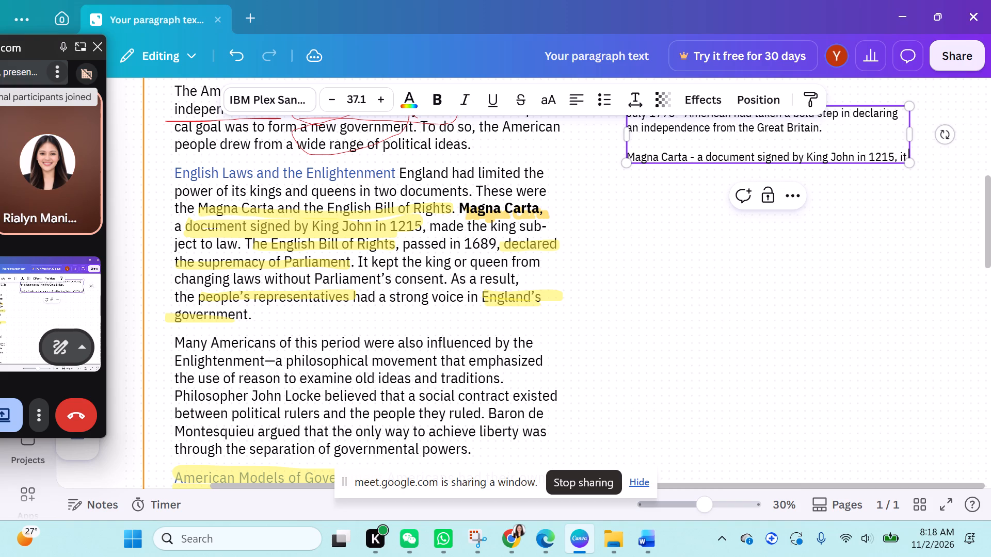
type("made the")
key("space")
Finish the Magna Carta sentence on a new line with "King subject to the law.".
key("Return")
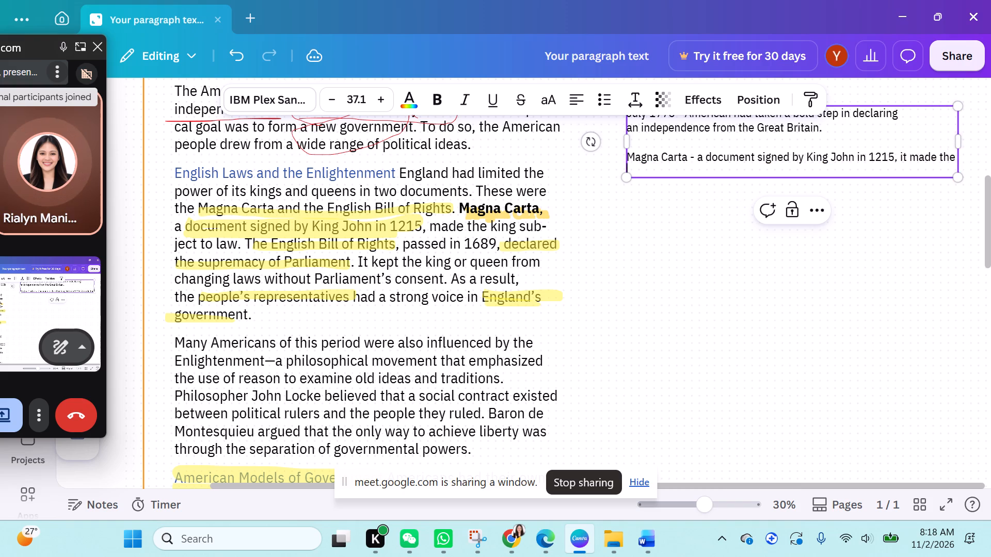
type("King subject to the law,")
key("space")
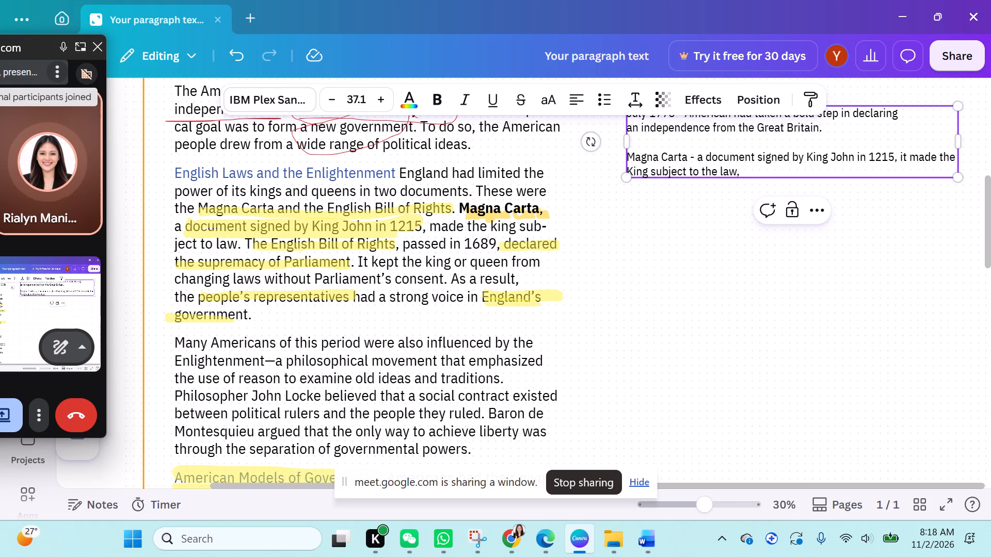
key("BackSpace")
key("BackSpace")
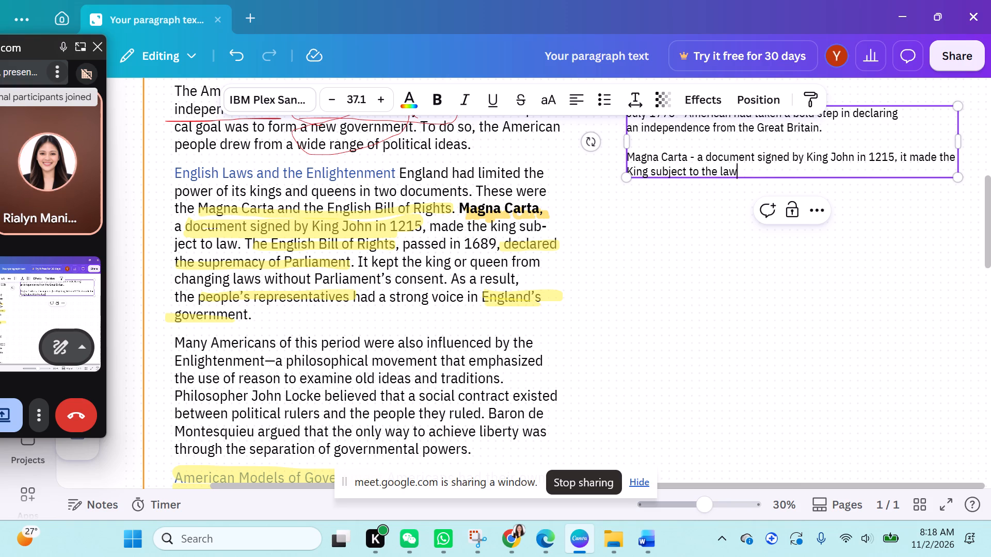
type(".")
key("space")
Add the term "The English Bill of Rights" to the note, leaving one blank line after the Magna Carta sentence.
key("shift+Return")
key("shift+Return")
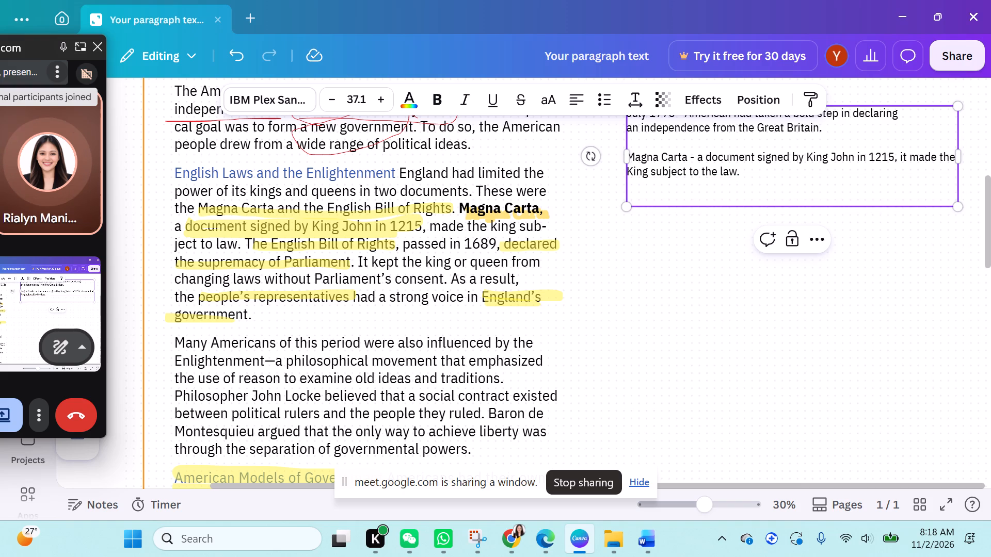
type("The e")
key("BackSpace")
type("English b")
key("BackSpace")
type("Bill of Roghts")
key("BackSpace")
key("BackSpace")
key("BackSpace")
key("BackSpace")
key("BackSpace")
type("i")
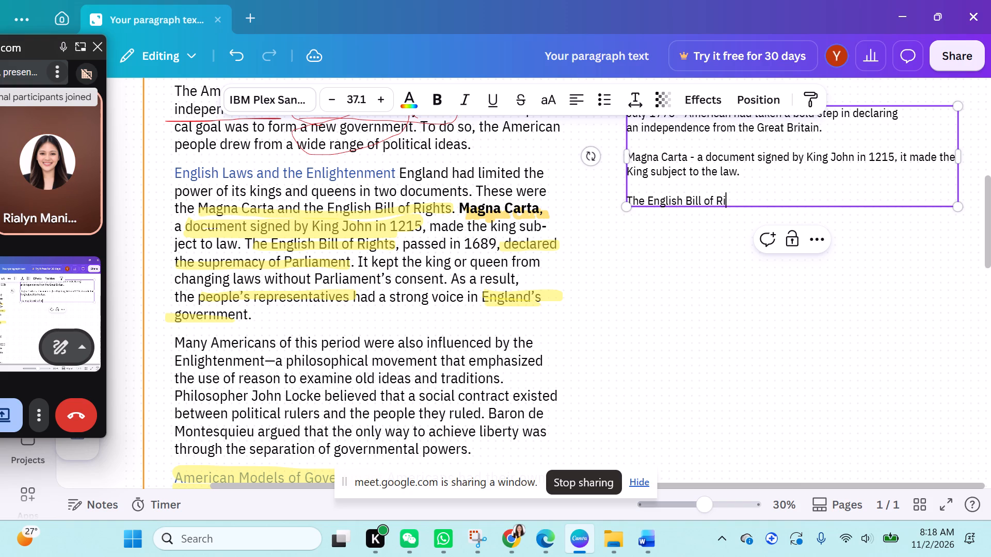
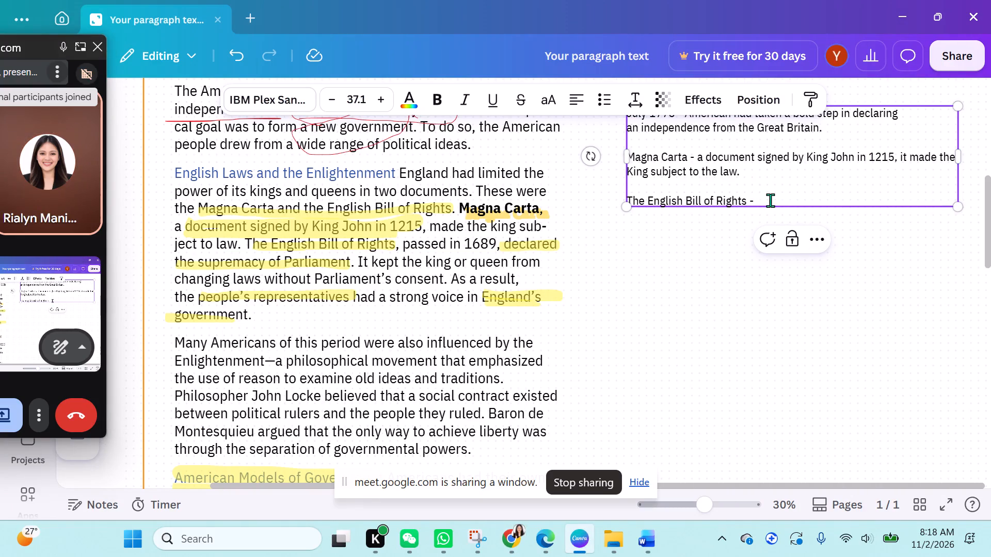
type("passed on")
key("space")
type("1689")
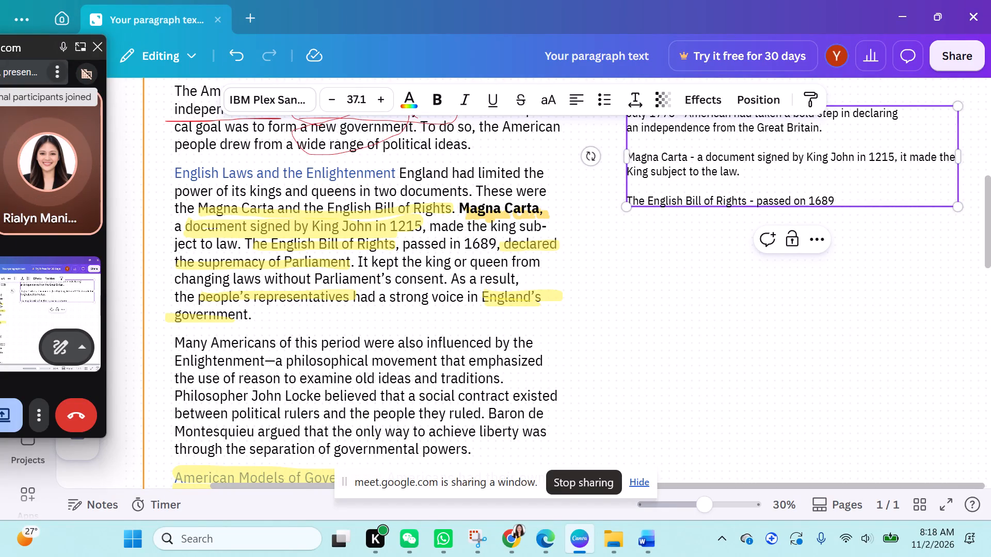
type(", declared the")
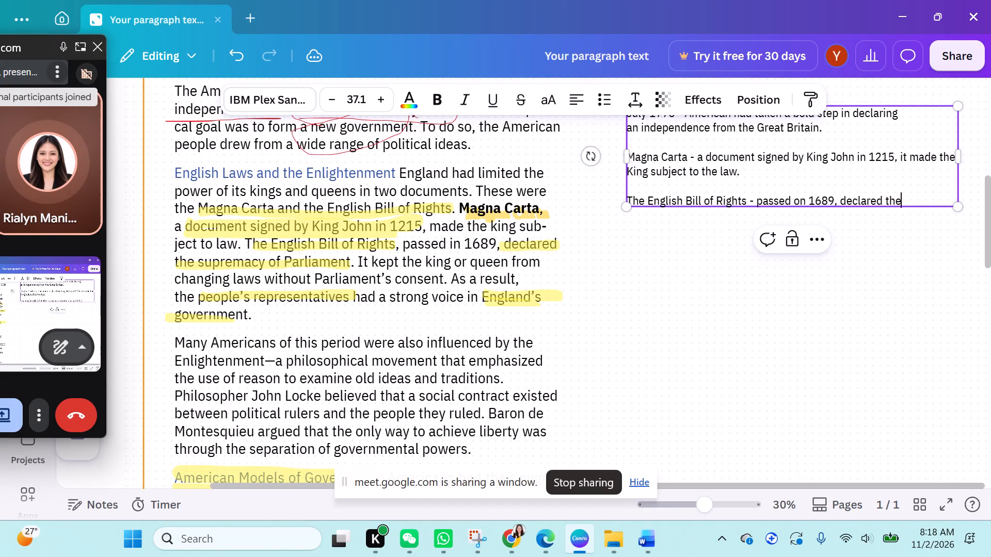
key("space")
type("suop")
key("BackSpace")
key("BackSpace")
type("premacy")
key("space")
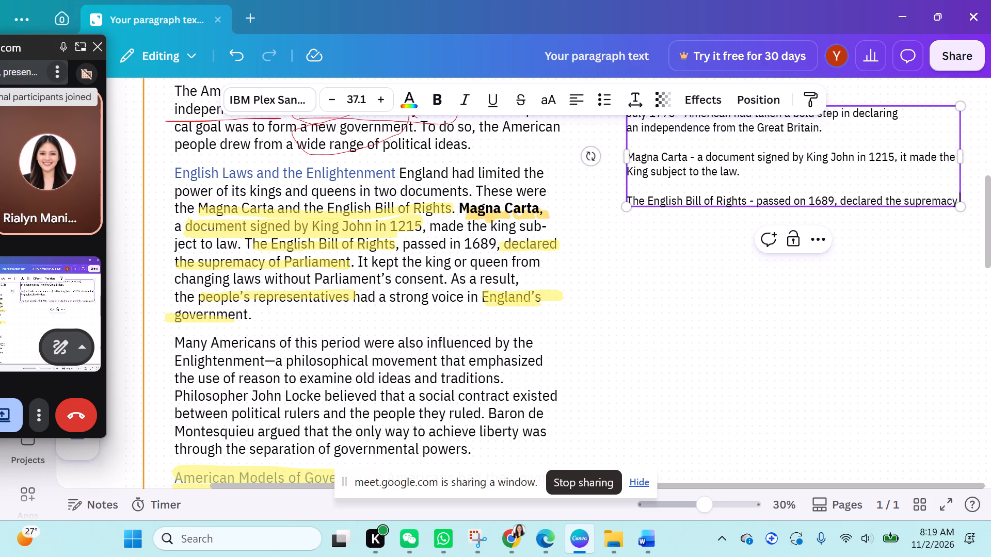
Finish the English Bill of Rights sentence on a new line with "of Parliament.".
key("Return")
key("p")
key("BackSpace")
type("iof")
key("space")
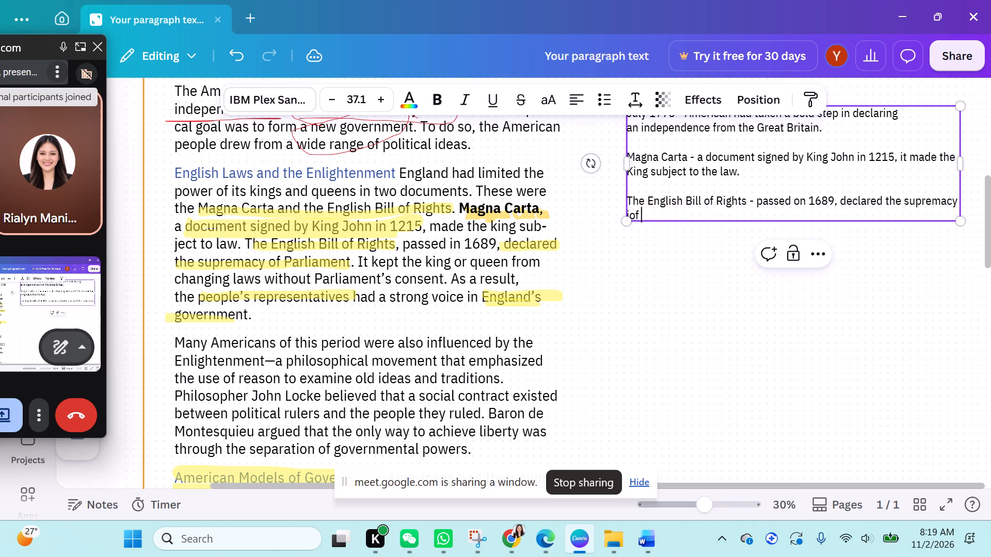
key("BackSpace")
key("BackSpace")
key("BackSpace")
key("BackSpace")
type("of Parli")
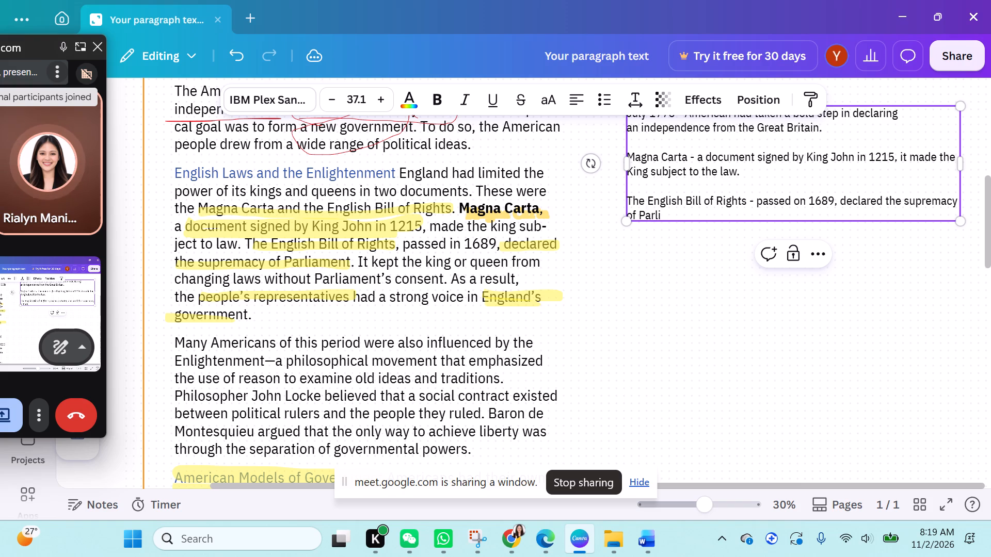
type("ament")
type(".")
key("space")
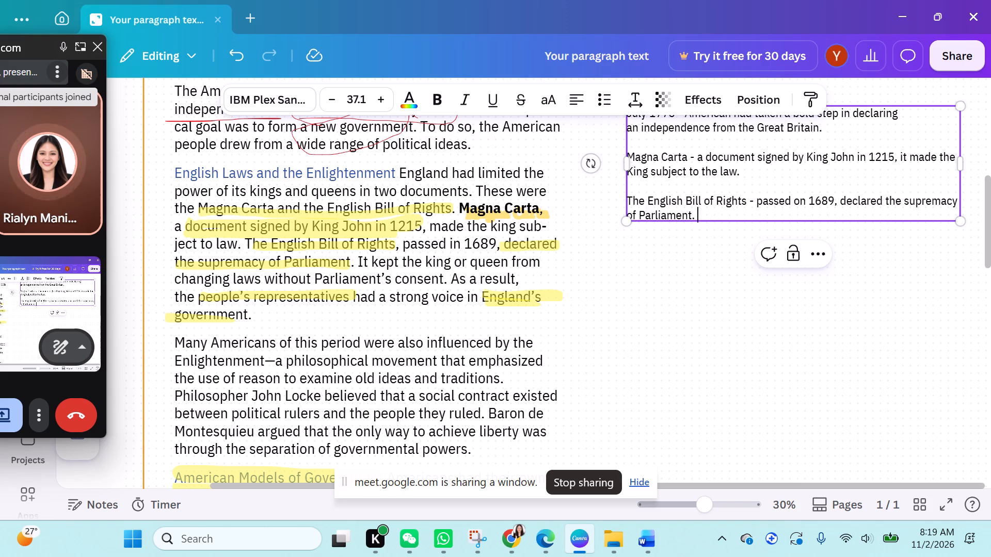
Move the summary note slightly down and closer to the textbook page on the whiteboard.
left_click(707, 274)
left_click_drag(730, 183, 710, 202)
Start a new paragraph in the note after "of Parliament.", leaving one blank line.
double_click(690, 230)
left_click(690, 230)
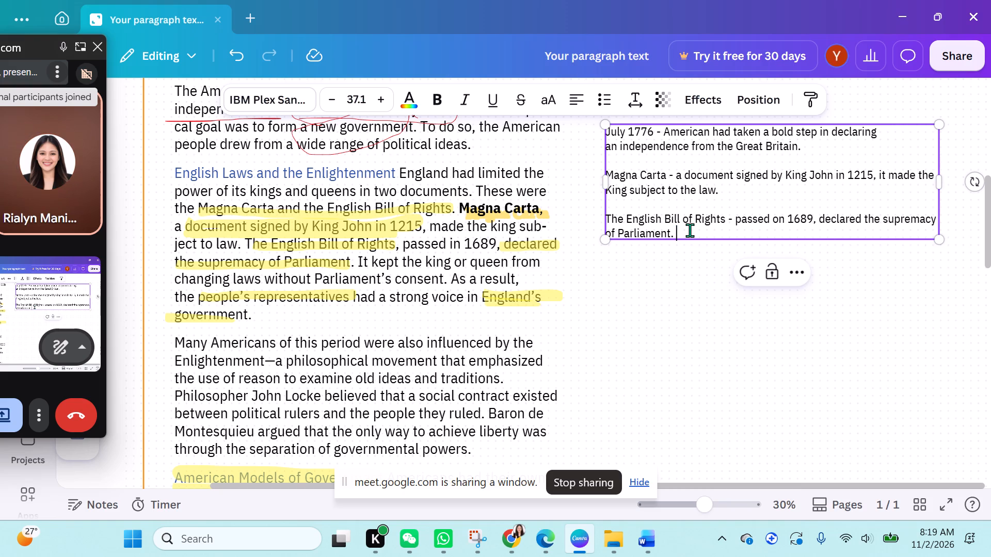
key("shift+Return")
key("shift+Return")
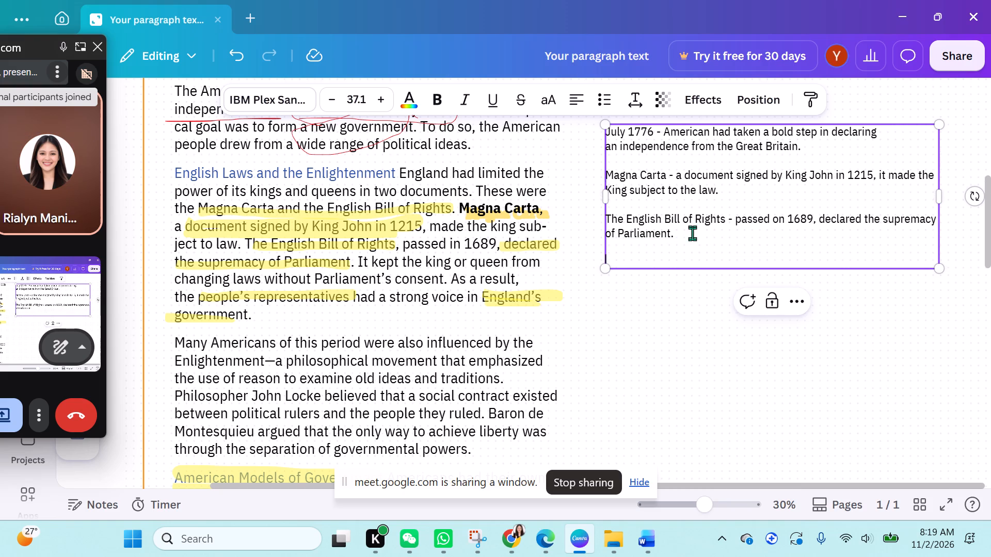
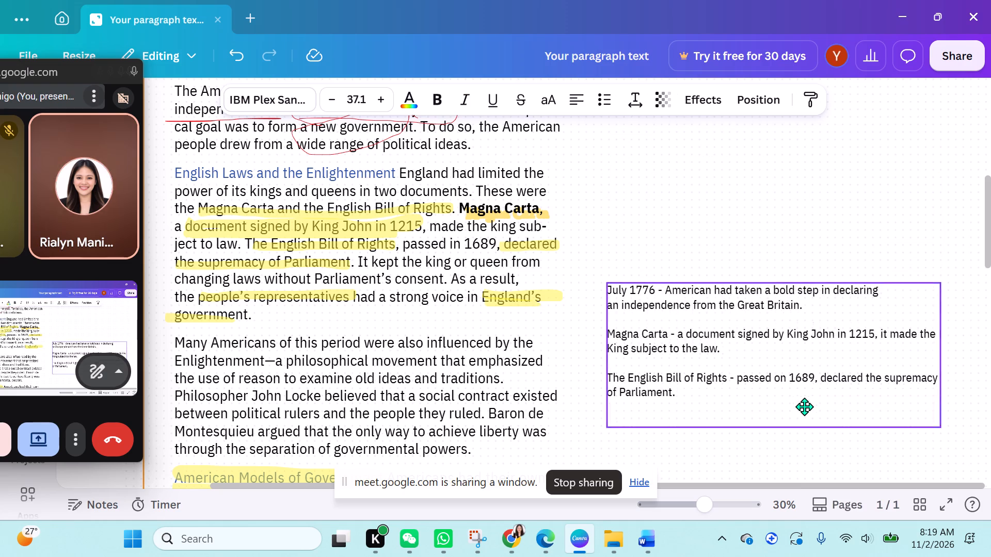
Move the summary note down the whiteboard until it sits beside the historical picture of women voting.
left_click_drag(804, 406, 821, 393)
scroll(502, 271, "down", 3)
left_click_drag(783, 166, 801, 437)
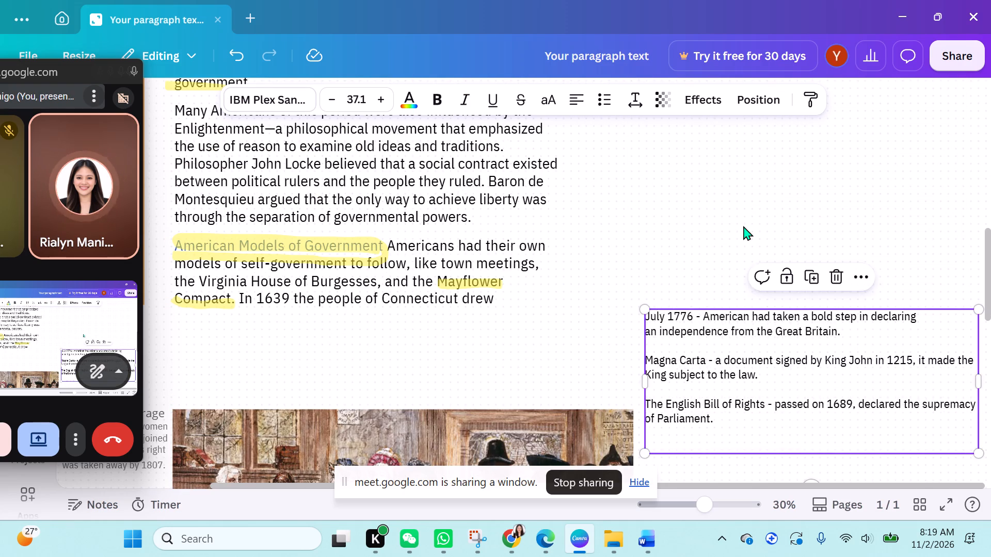
scroll(743, 226, "down", 2)
scroll(744, 227, "up", 1)
scroll(755, 276, "down", 1)
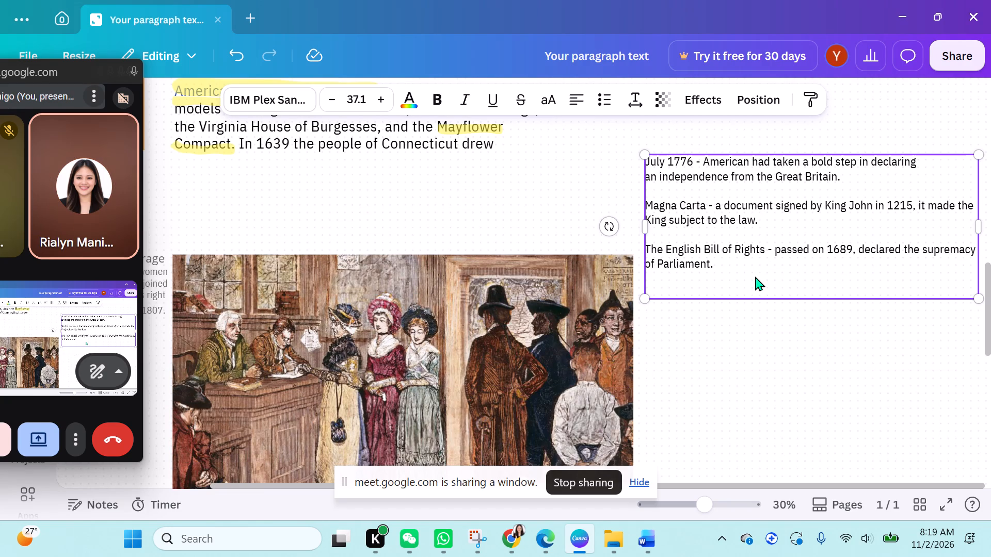
left_click_drag(767, 250, 769, 209)
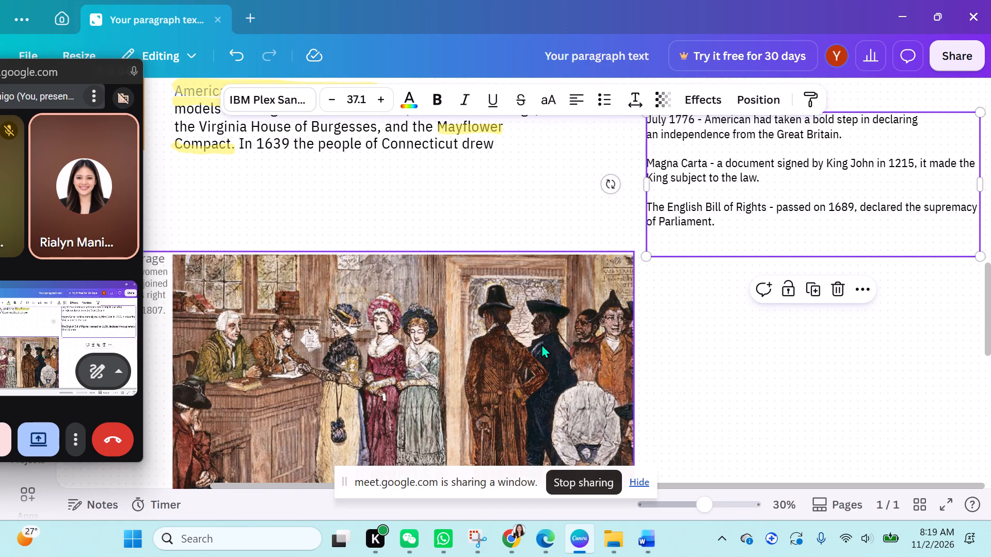
scroll(478, 342, "down", 3)
scroll(478, 342, "up", 4)
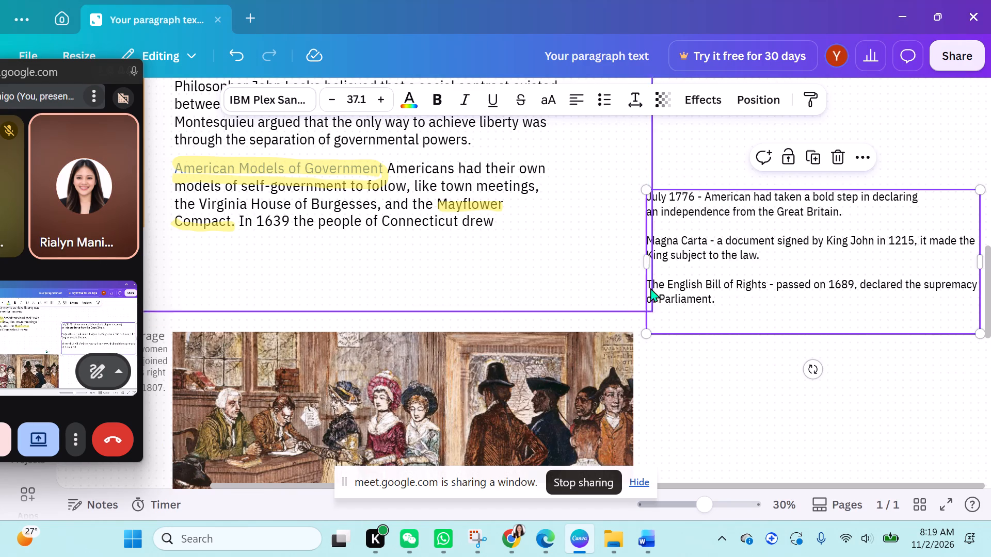
left_click_drag(729, 276, 723, 417)
scroll(716, 248, "down", 2)
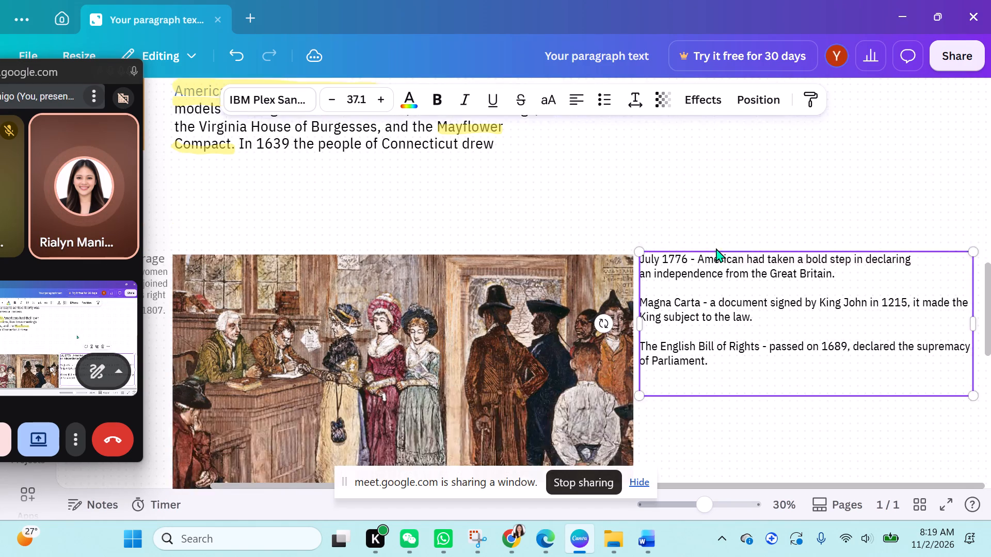
Move the summary note further down, beside the bottom of the picture and just above the "constitution" passage.
scroll(716, 248, "down", 1)
left_click(770, 362)
scroll(716, 336, "down", 2)
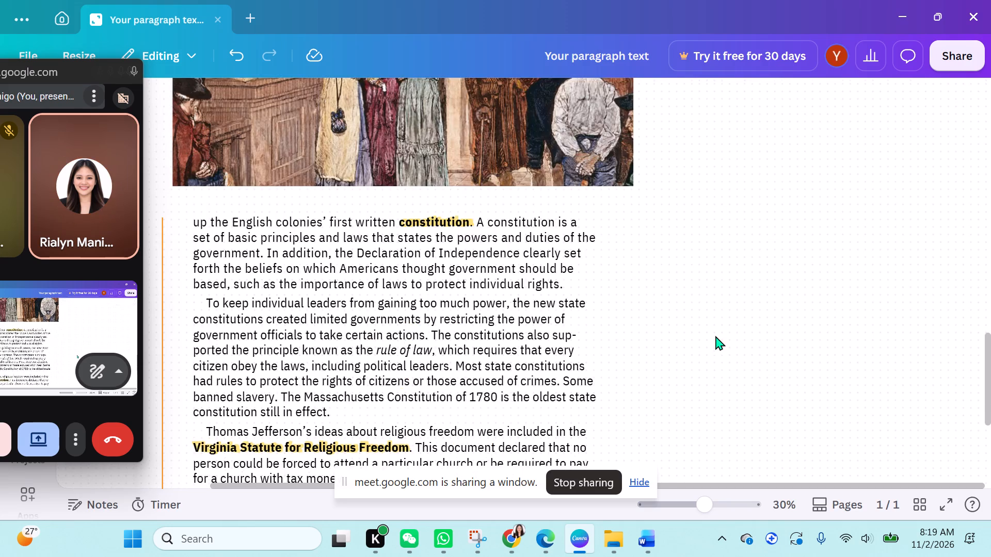
scroll(715, 336, "up", 2)
left_click_drag(758, 173, 755, 352)
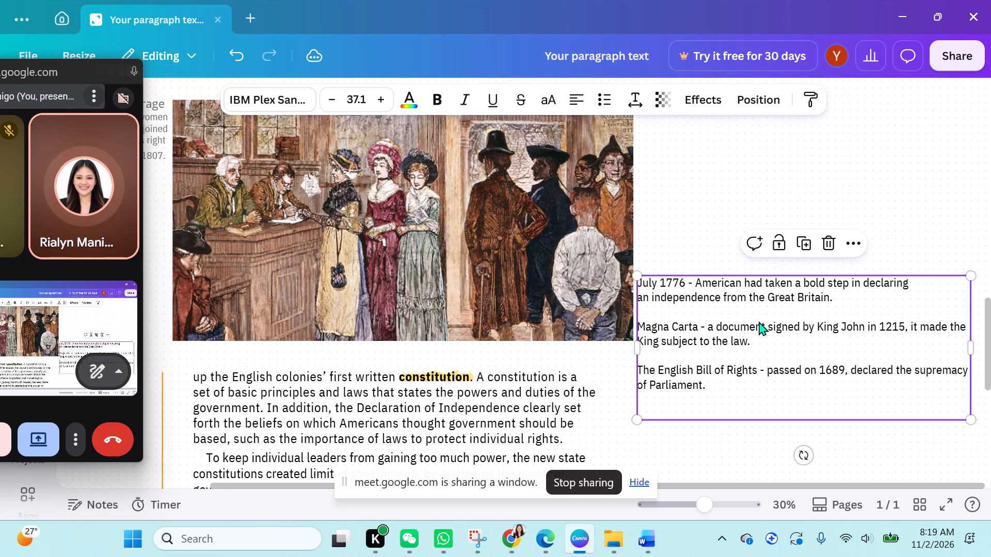
left_click(732, 184)
scroll(440, 271, "down", 2)
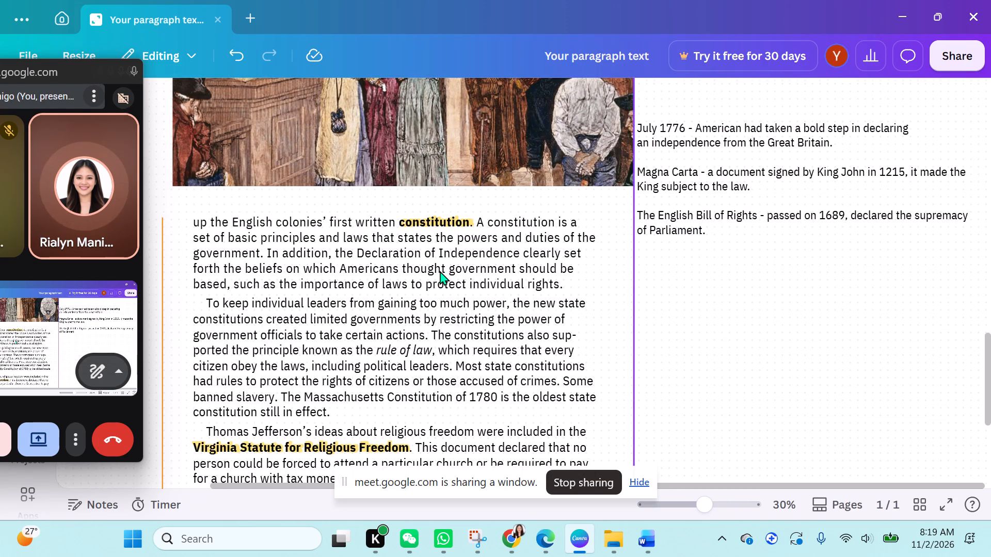
left_click_drag(779, 176, 787, 180)
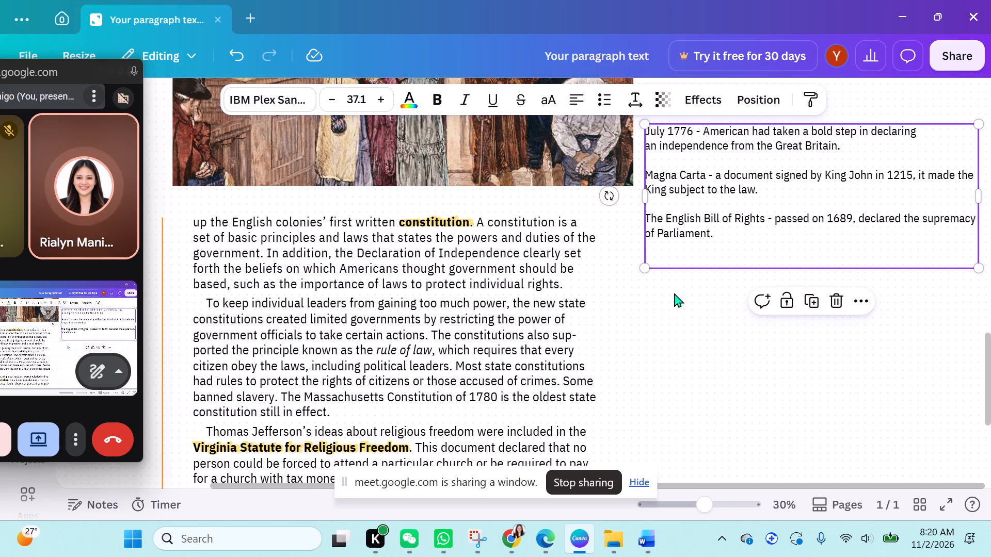
scroll(674, 293, "down", 1)
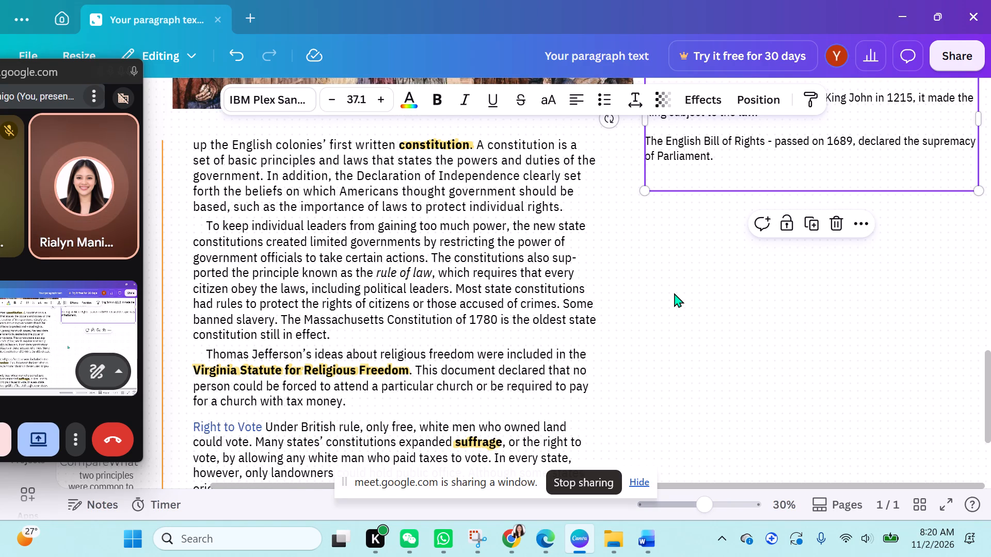
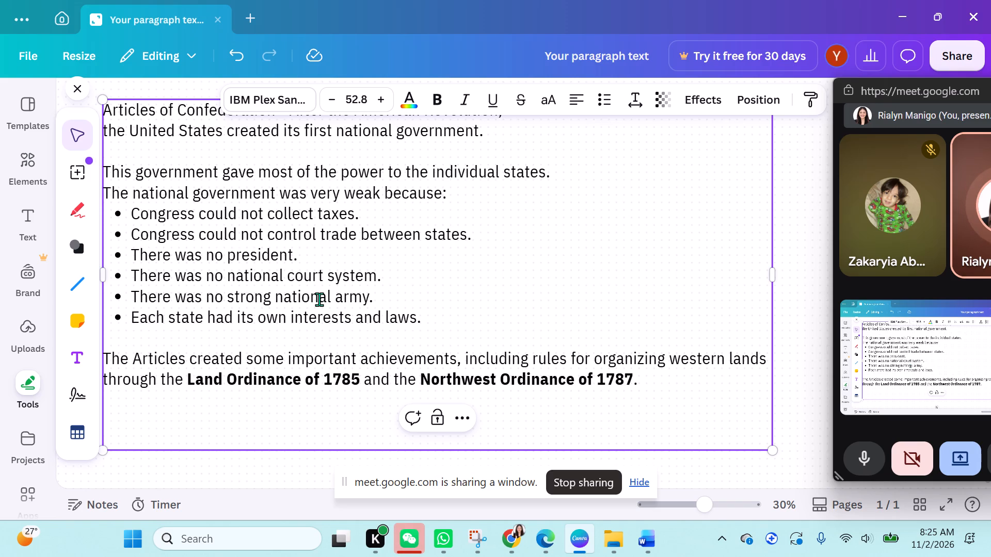
key("ctrl+v")
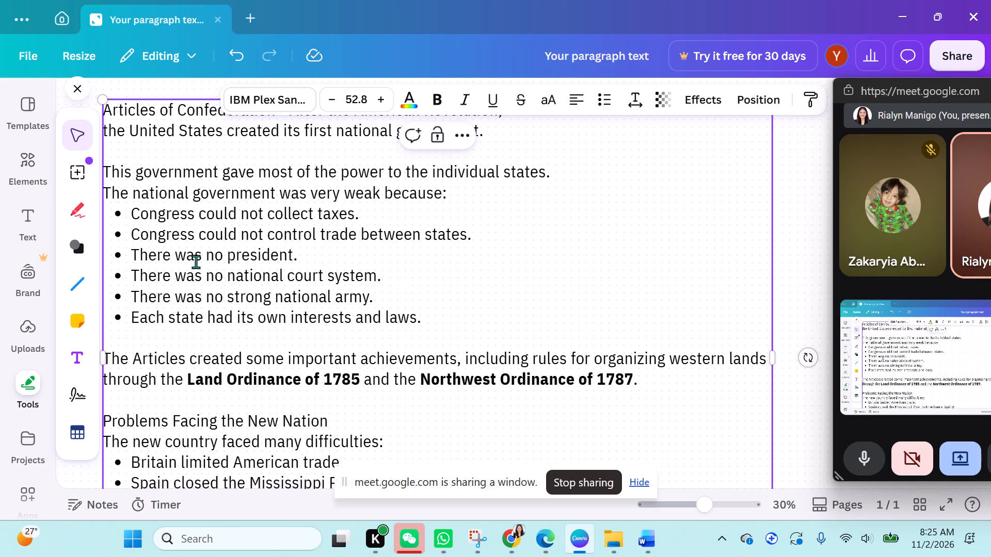
Number the Articles of Confederation line as 1 and the Problems Facing the New Nation heading as 2 in the summary notes.
left_click(103, 108)
type("1.")
key("space")
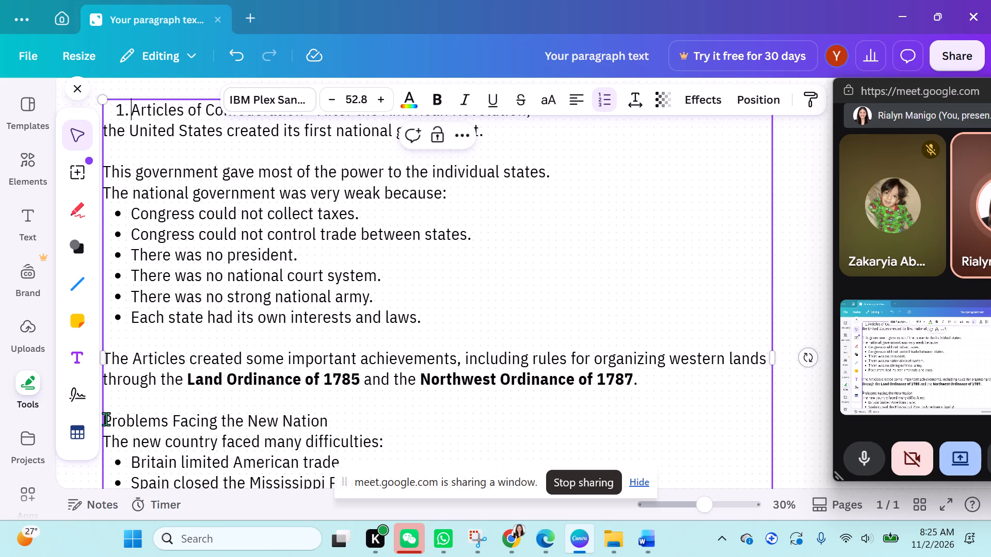
left_click(107, 421)
type("2.")
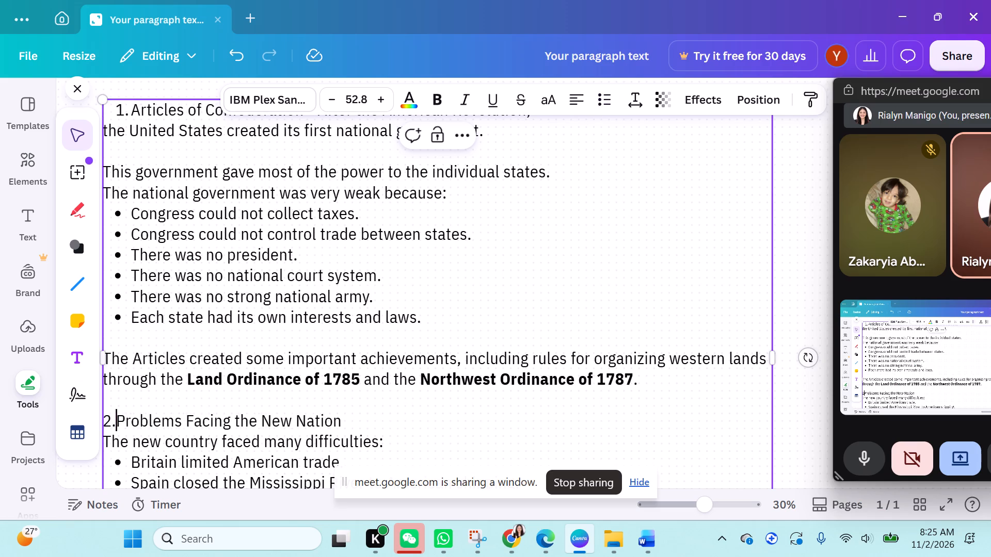
key("space")
left_click(793, 425)
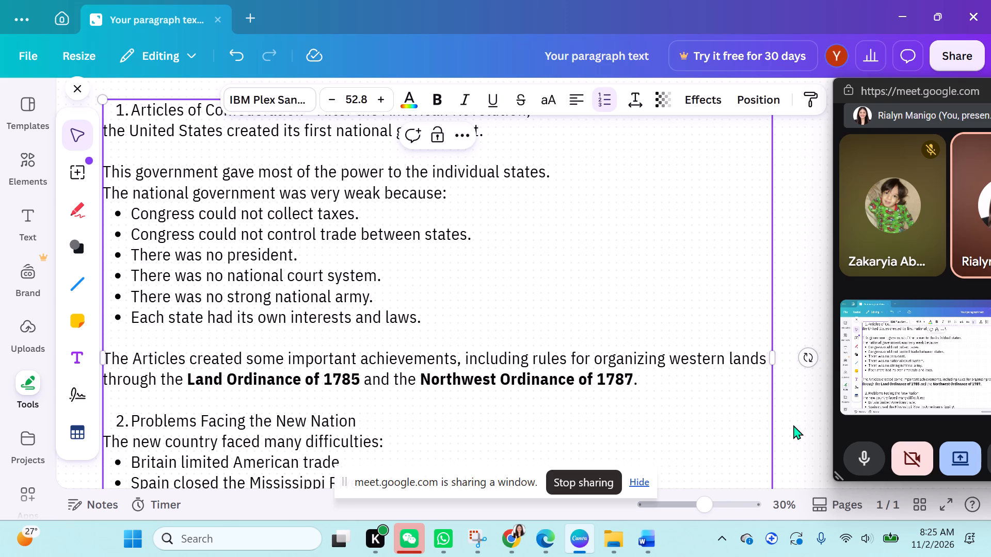
Examine the Problems Facing the New Nation section of the summary notes, leaving the text block deselected.
scroll(778, 417, "down", 2)
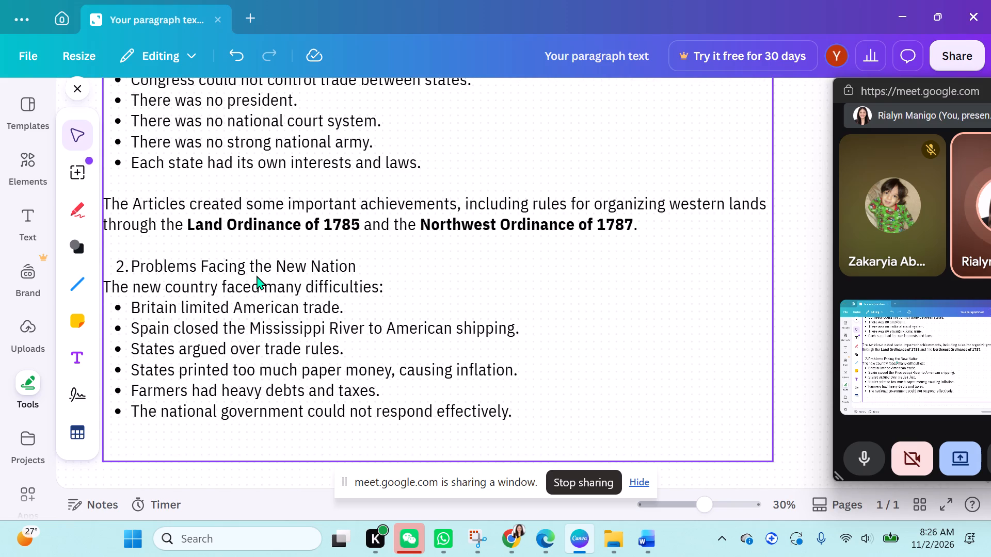
left_click(143, 439)
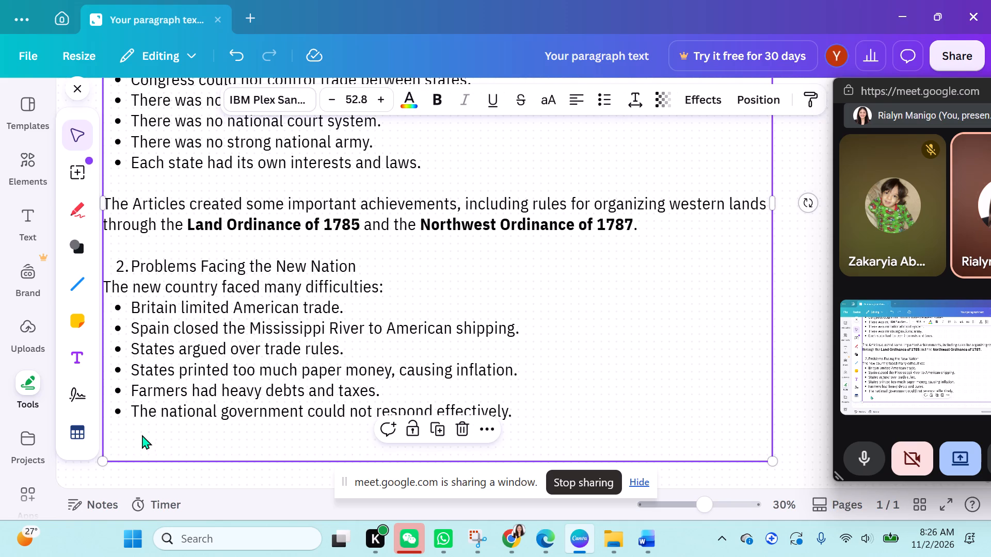
left_click(684, 416)
left_click(804, 448)
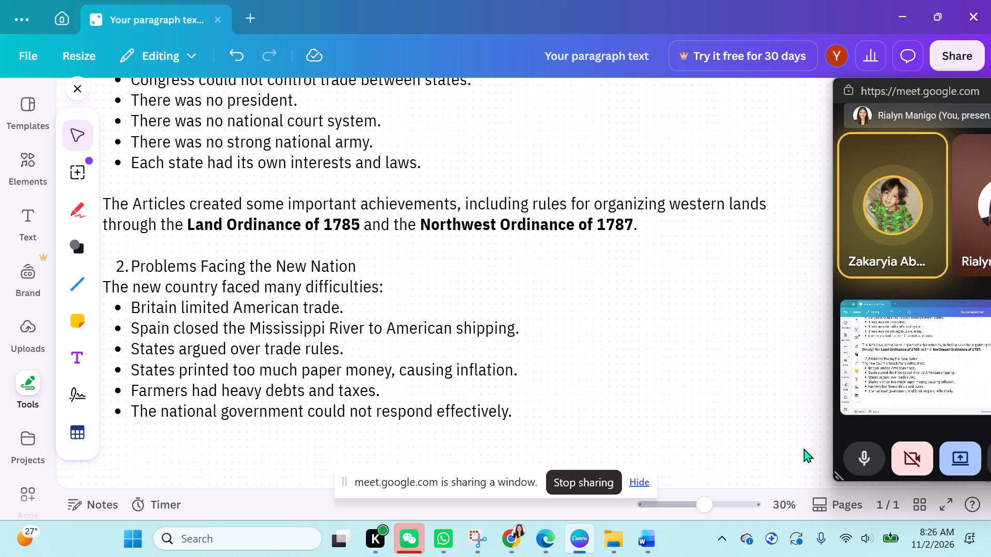
left_click(199, 338)
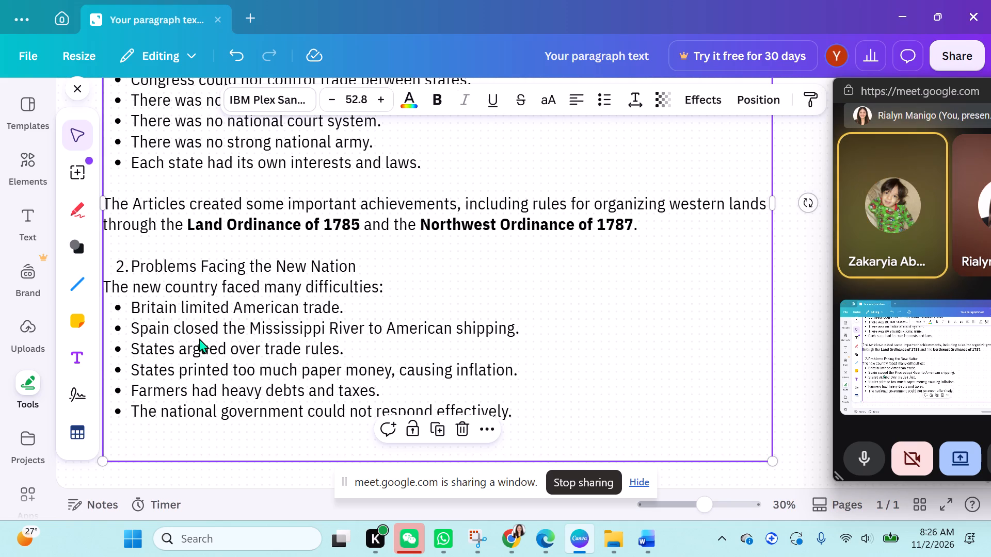
left_click(635, 391)
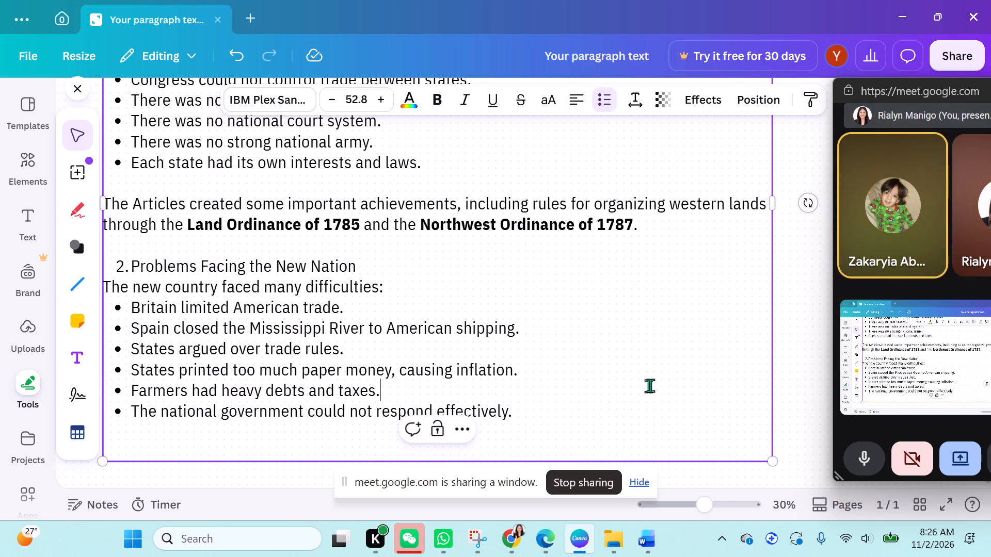
left_click(796, 328)
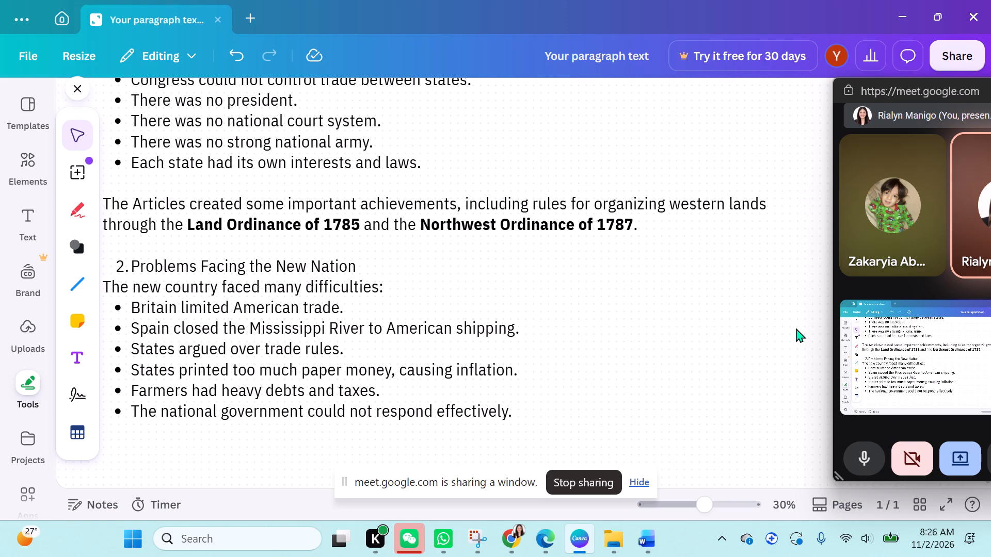
left_click(412, 531)
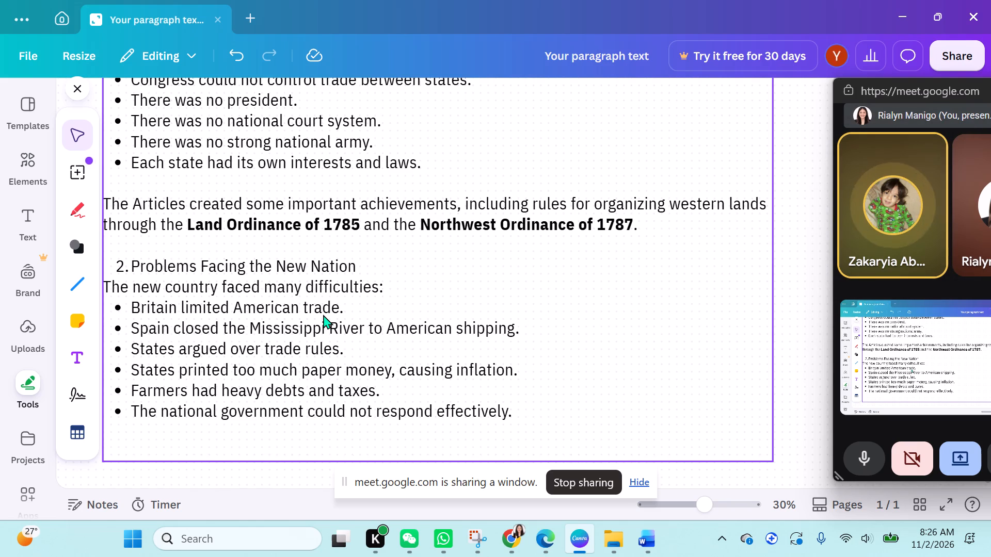
Delete the empty line below the last bullet of the Problems Facing the New Nation section and deselect the text block.
double_click(165, 438)
left_click(165, 438)
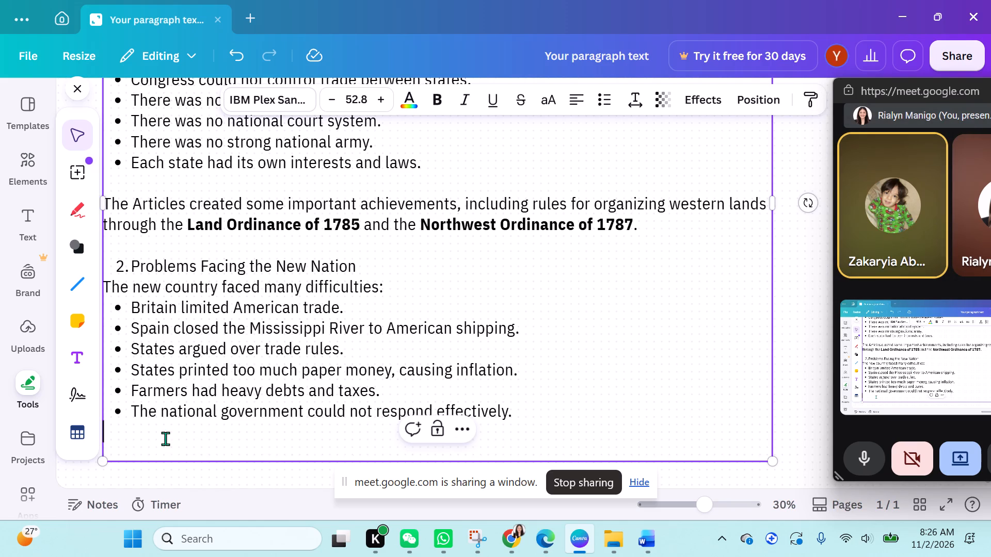
key("BackSpace")
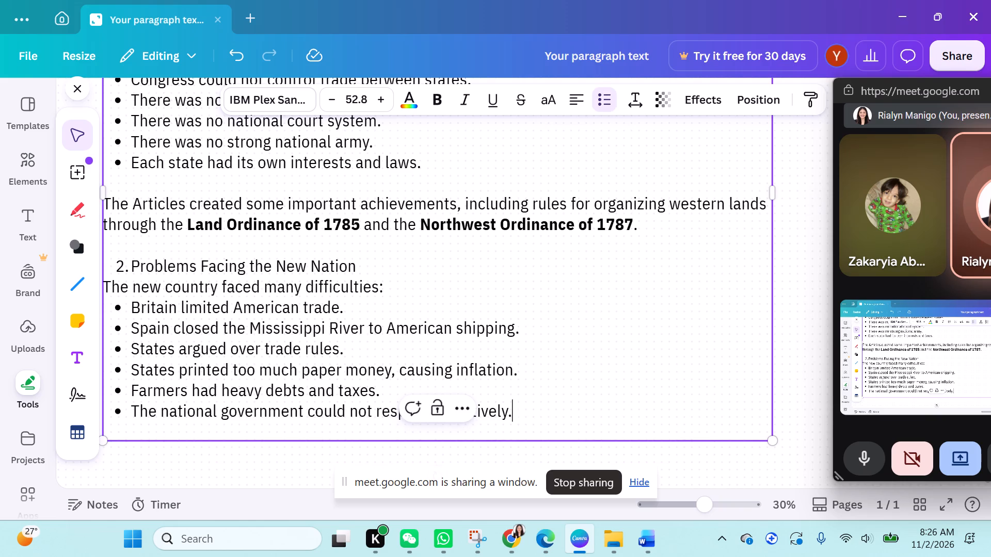
left_click(582, 408)
left_click(797, 340)
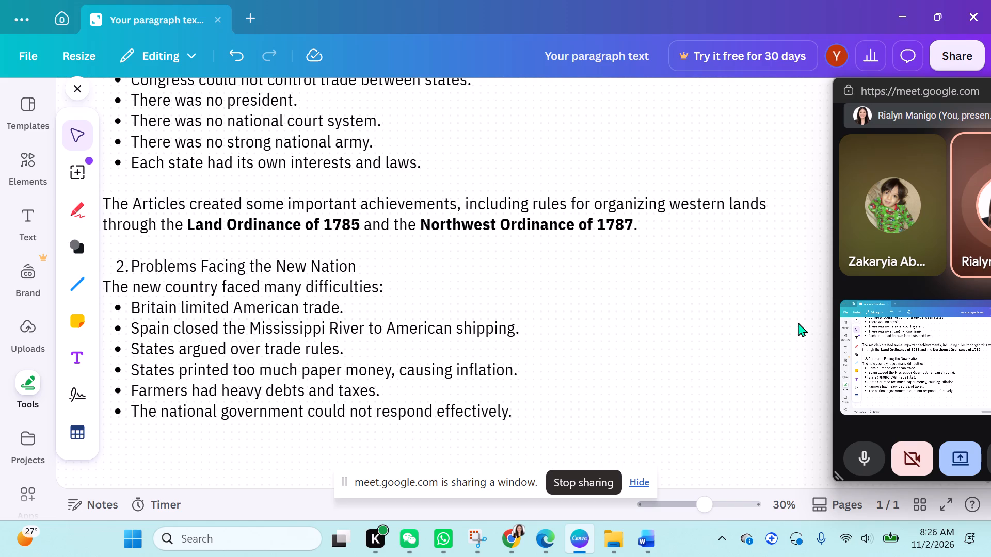
Review both numbered sections of the summary notes, ending on the Problems Facing the New Nation section.
left_click(798, 322)
scroll(481, 323, "up", 2)
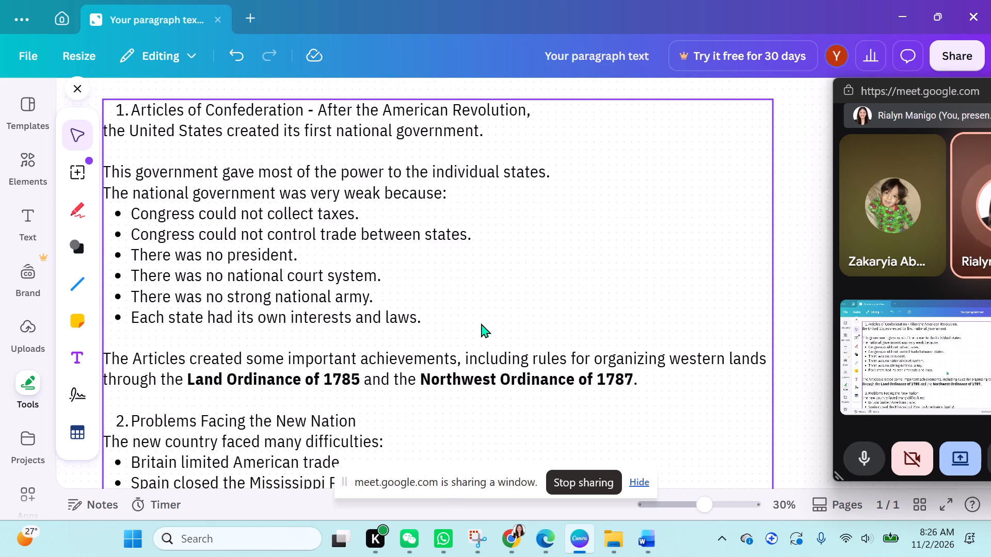
scroll(481, 323, "down", 2)
scroll(481, 323, "up", 1)
scroll(781, 321, "down", 1)
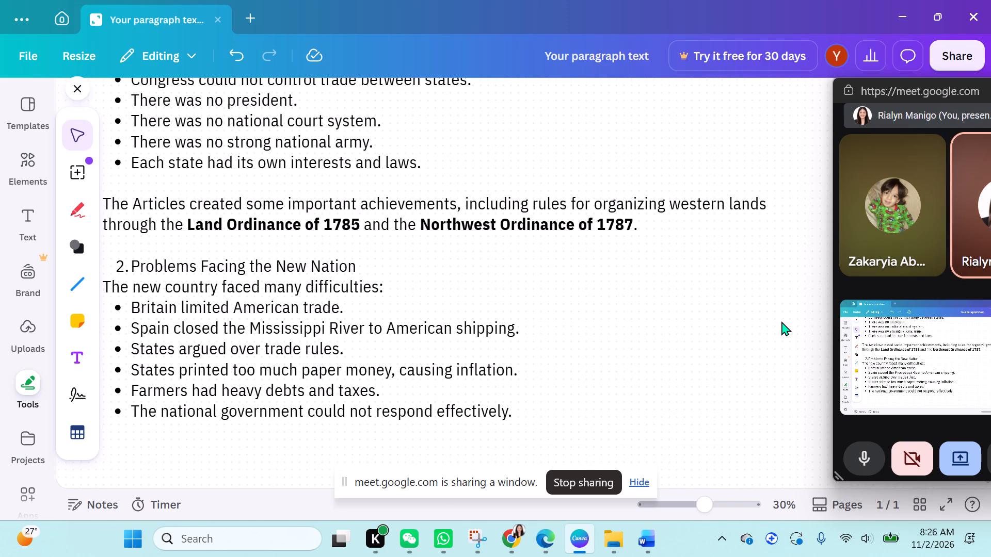
left_click(792, 306)
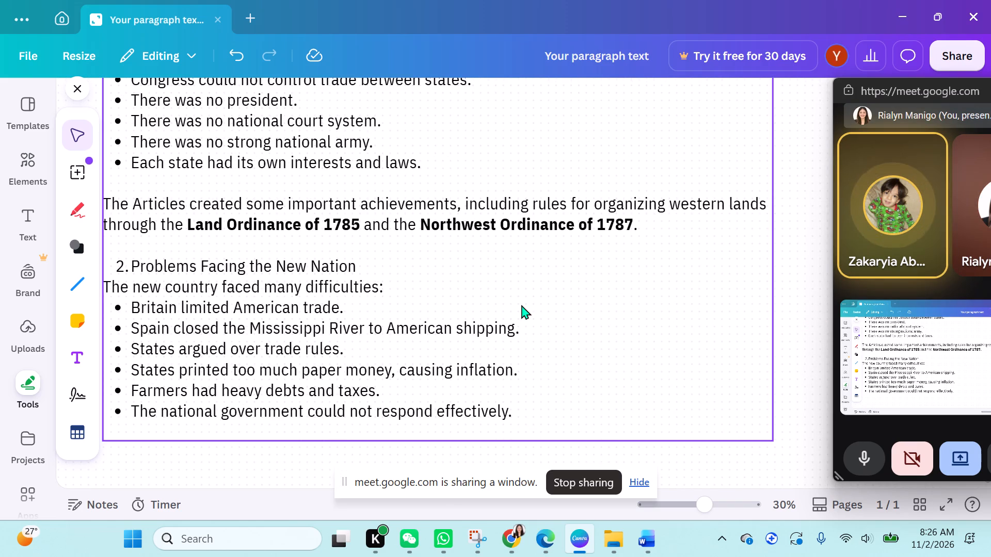
Shift the summary notes text block slightly right and down on the whiteboard.
left_click_drag(467, 303, 478, 306)
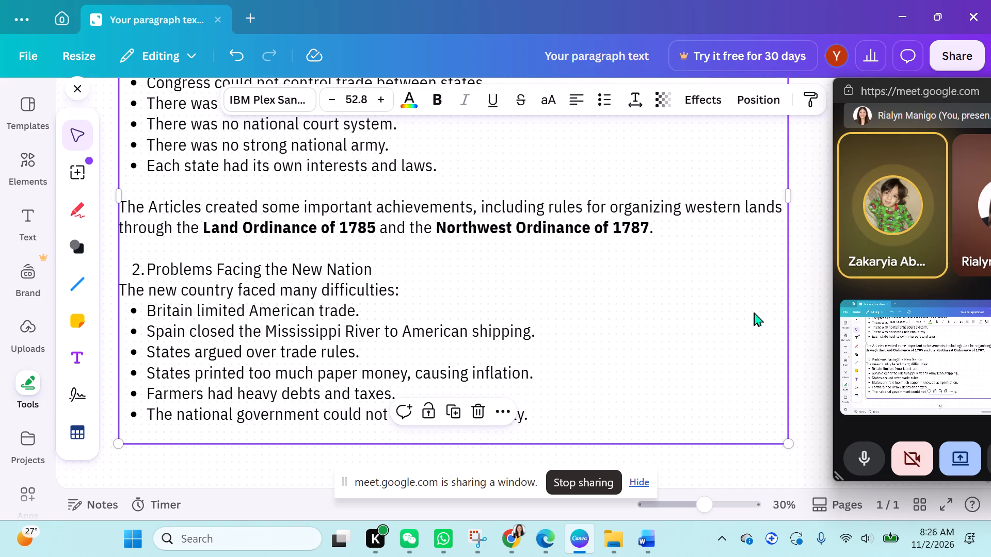
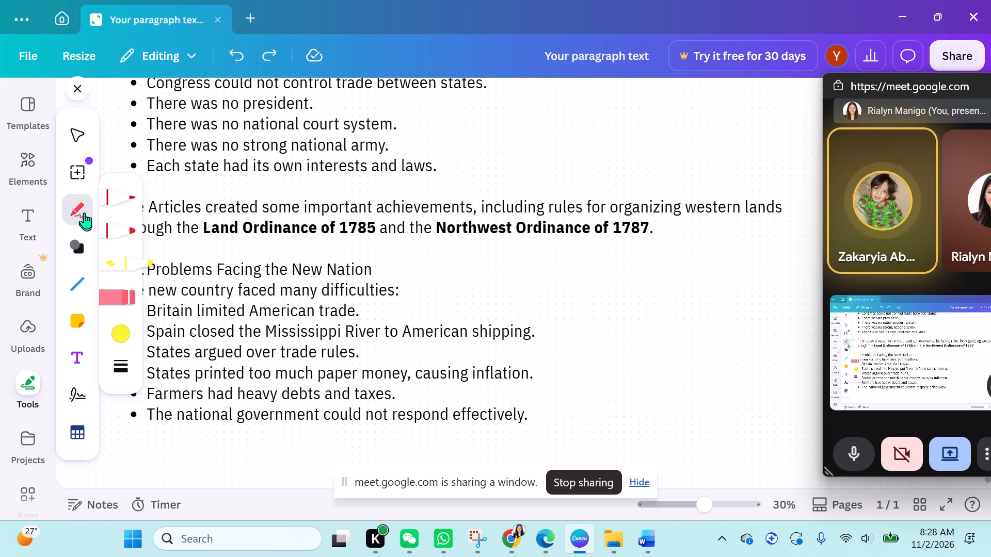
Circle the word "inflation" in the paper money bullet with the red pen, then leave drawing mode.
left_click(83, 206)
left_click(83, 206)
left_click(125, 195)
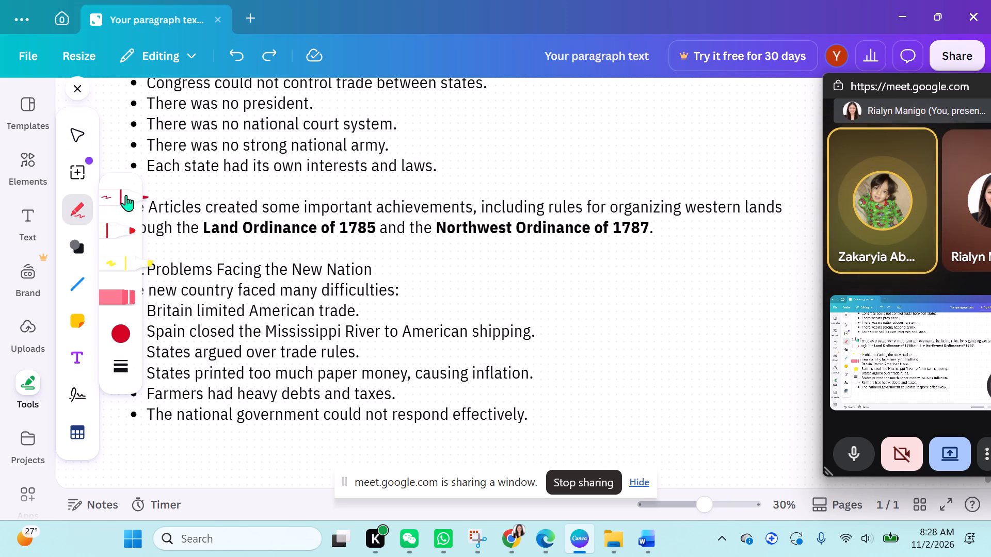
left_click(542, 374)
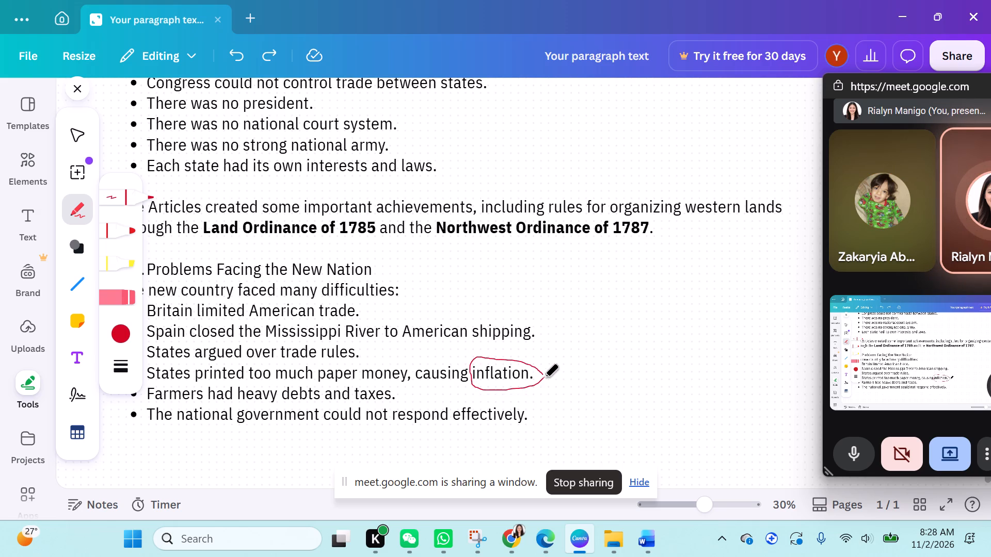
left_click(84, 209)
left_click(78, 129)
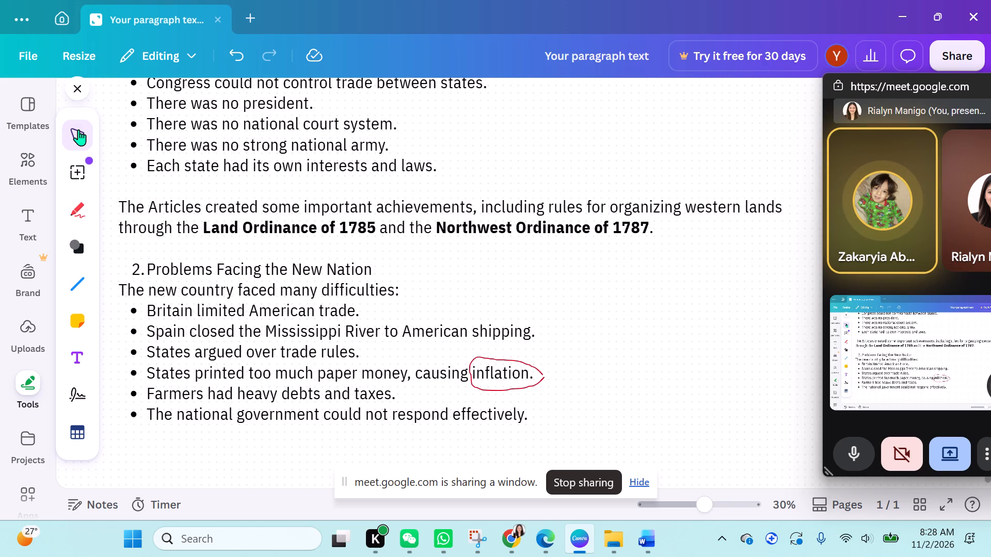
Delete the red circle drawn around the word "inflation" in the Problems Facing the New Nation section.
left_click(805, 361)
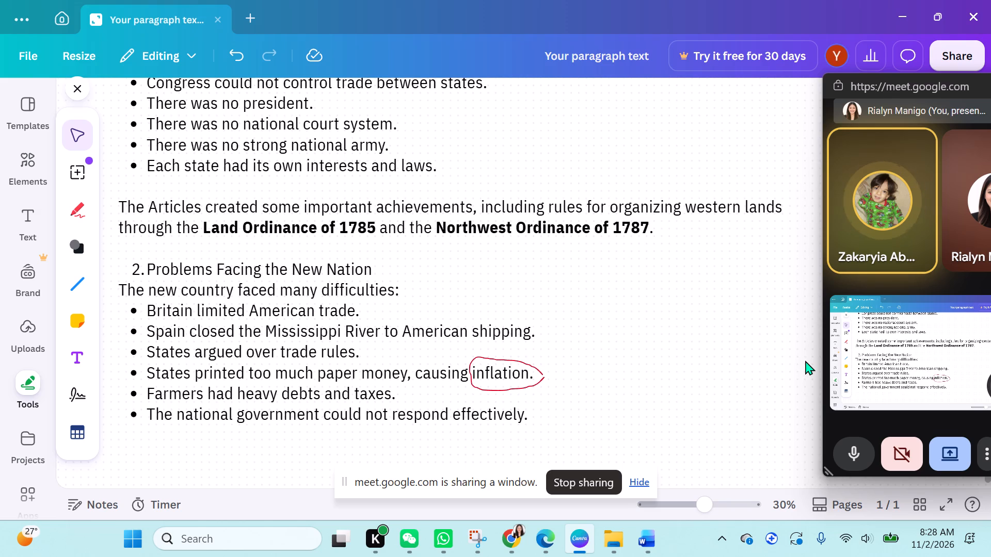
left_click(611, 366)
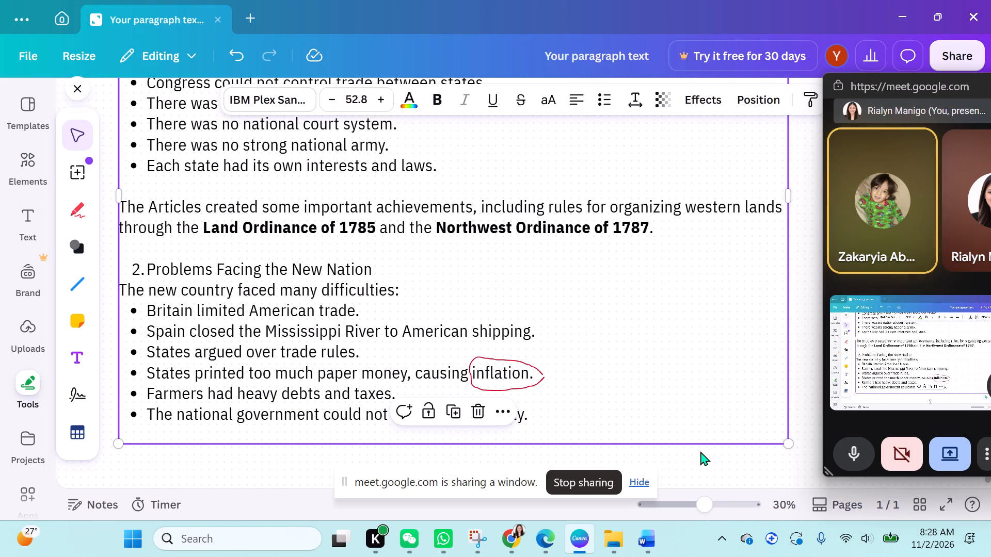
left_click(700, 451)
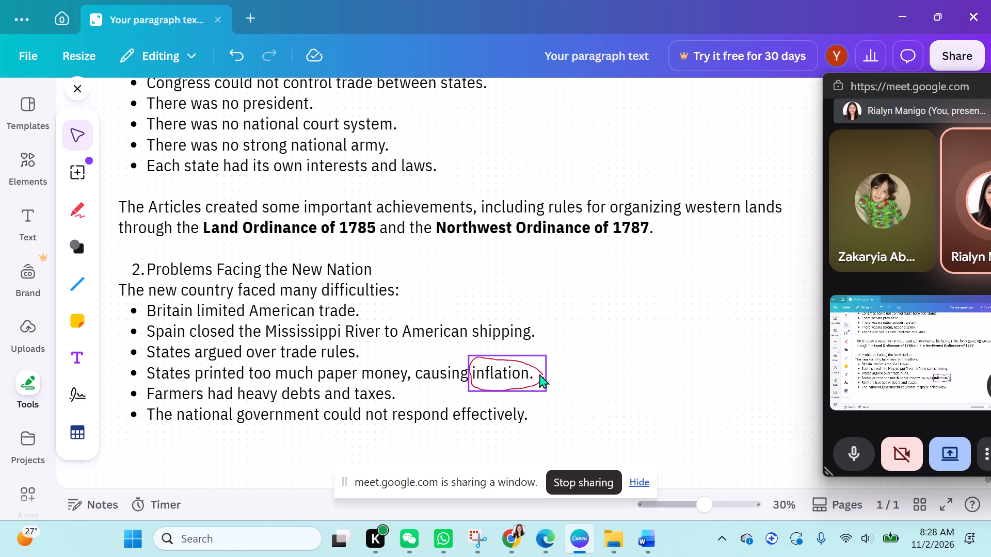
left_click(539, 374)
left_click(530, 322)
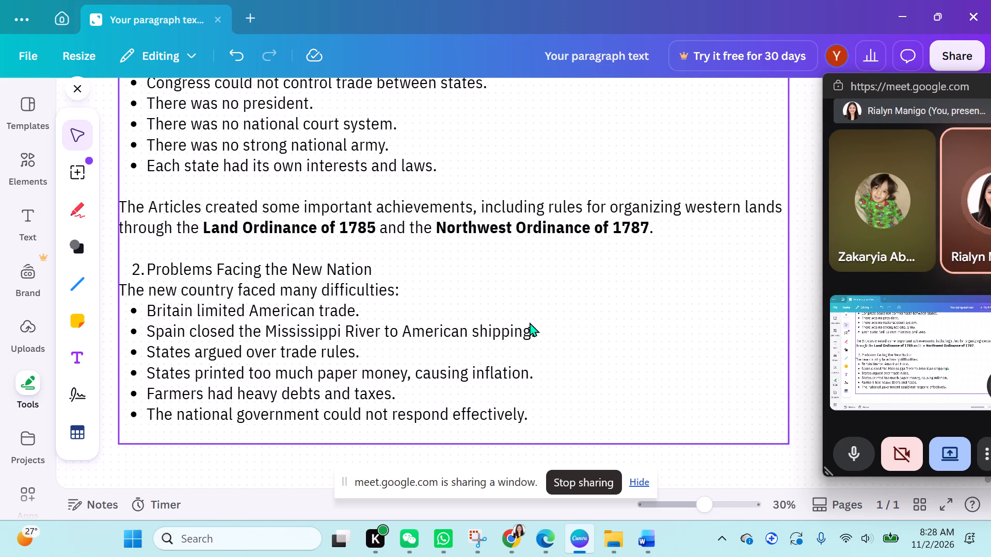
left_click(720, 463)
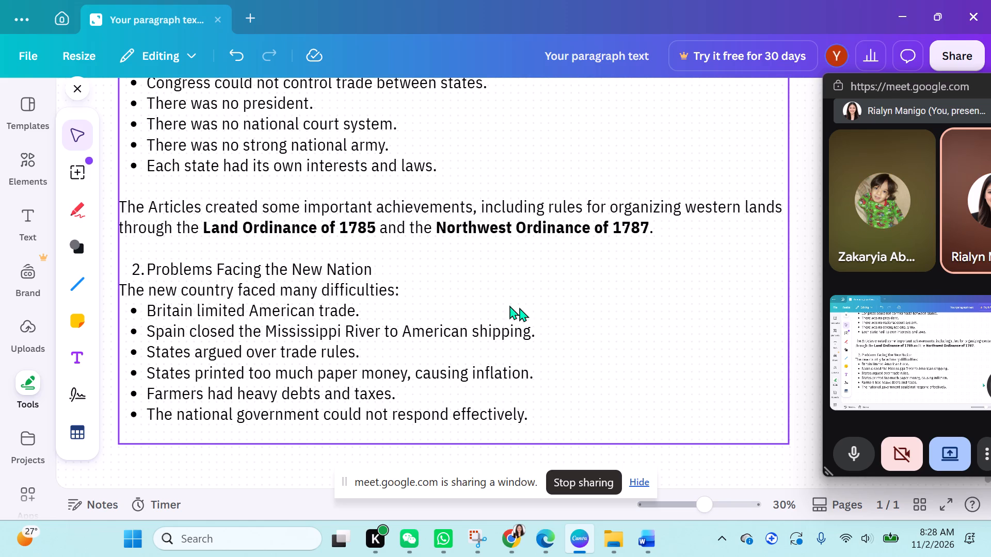
Review the Articles of Confederation and Problems Facing the New Nation notes, ending on the empty whiteboard area below them.
scroll(477, 296, "up", 4)
scroll(477, 296, "down", 3)
scroll(477, 296, "up", 1)
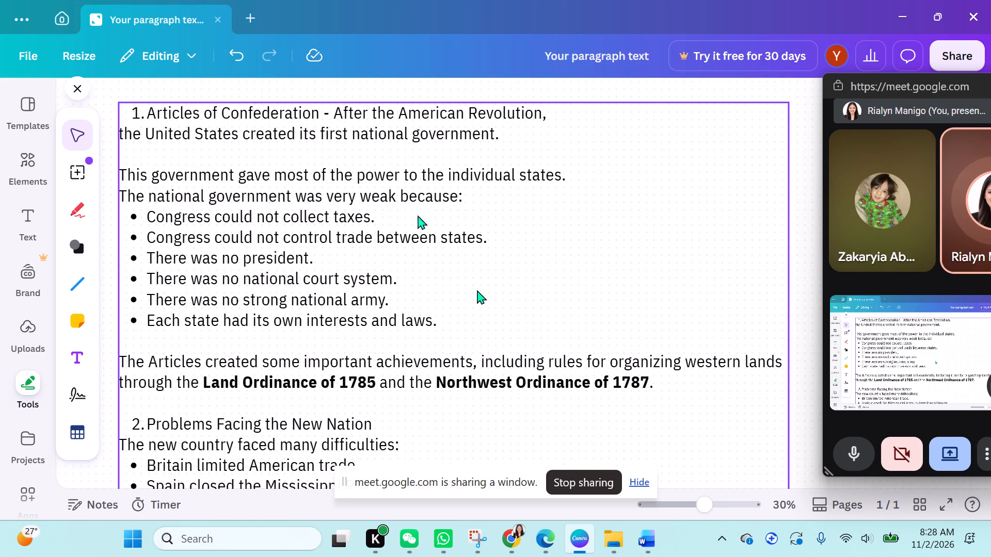
left_click(352, 157)
scroll(366, 186, "down", 4)
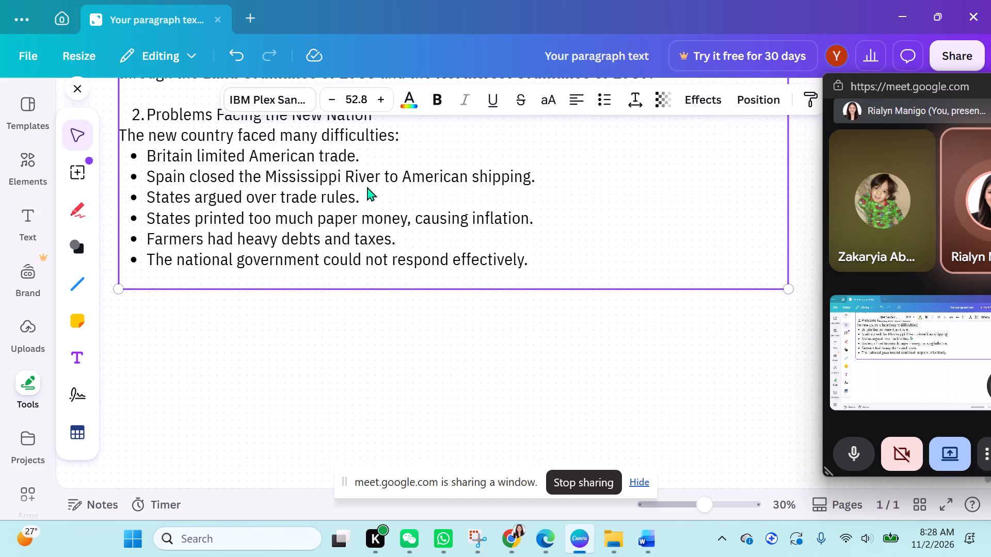
scroll(367, 187, "down", 3)
left_click(367, 185)
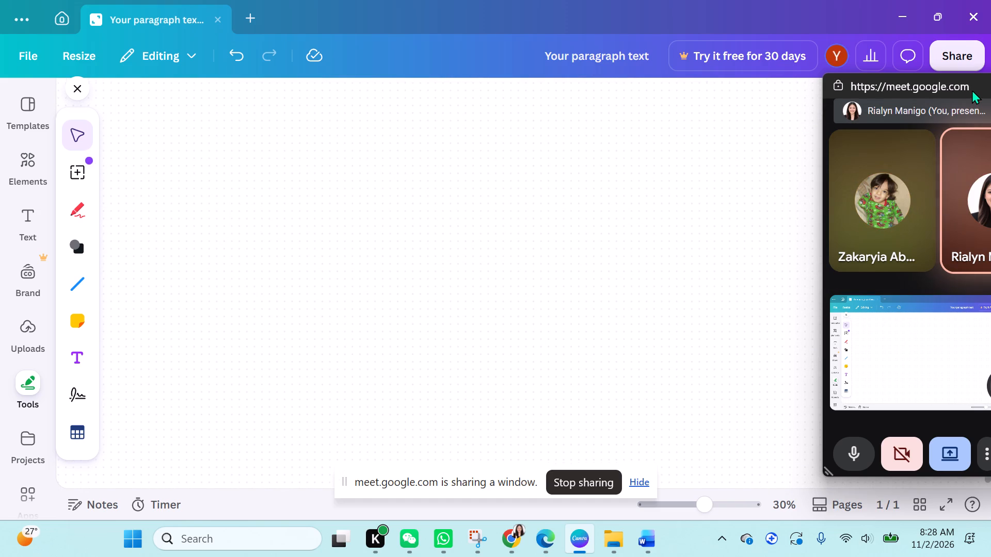